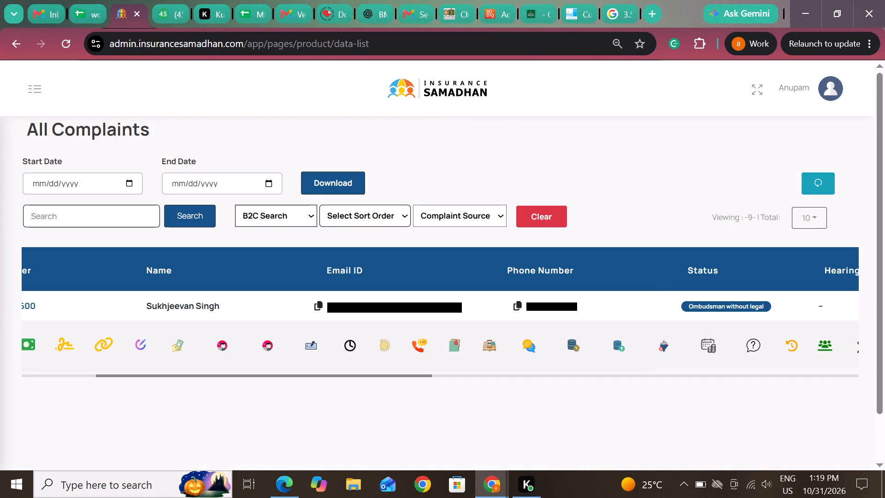
# Search the All Complaints list for the complainant by full name, keeping the B2C Search option.
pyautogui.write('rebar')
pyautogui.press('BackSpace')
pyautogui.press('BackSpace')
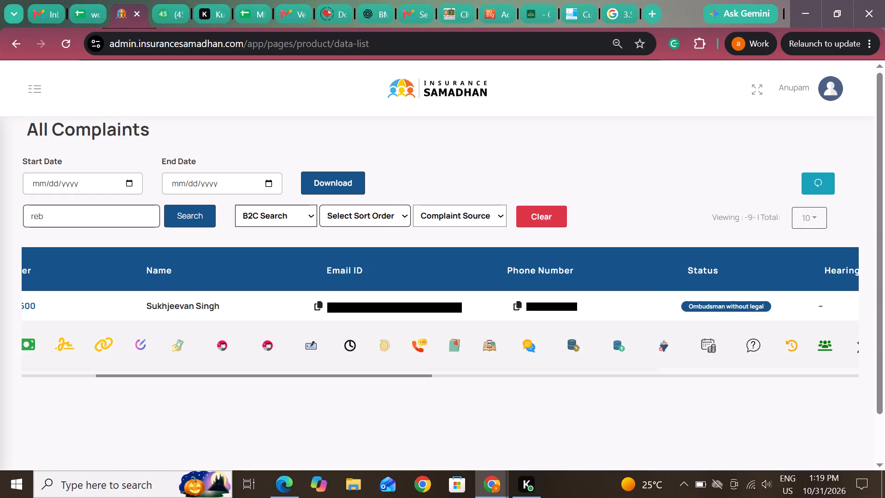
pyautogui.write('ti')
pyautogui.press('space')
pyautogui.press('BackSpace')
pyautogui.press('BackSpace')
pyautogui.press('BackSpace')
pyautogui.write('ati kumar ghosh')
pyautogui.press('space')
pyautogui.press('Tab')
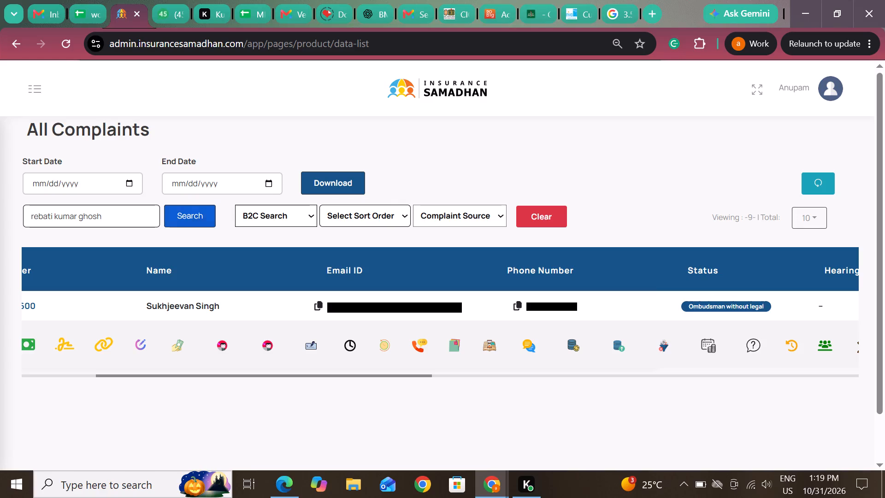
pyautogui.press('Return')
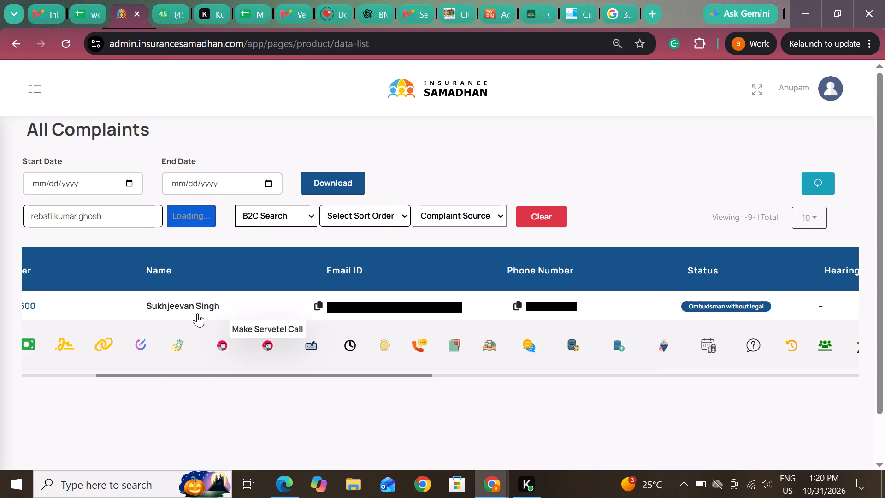
# Examine the customer's complaint search results, comparing the complaints' status, claim amount and policy type.
pyautogui.hscroll(-2, 238, 308)
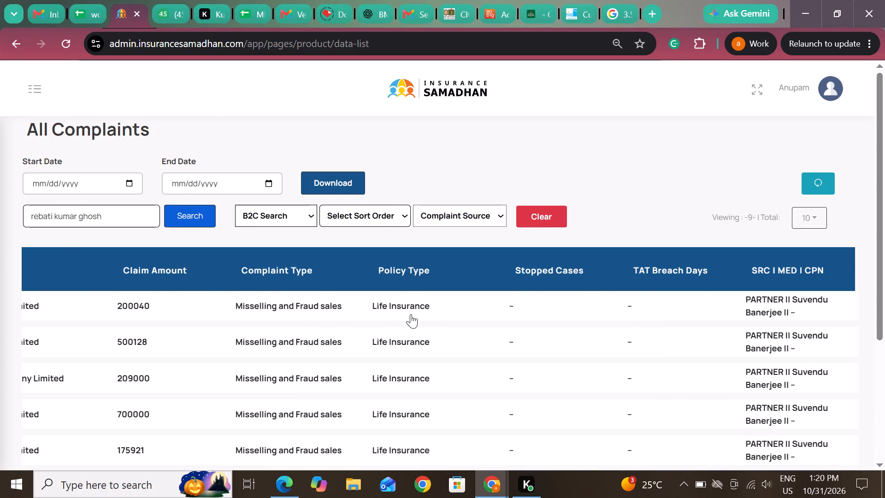
pyautogui.hscroll(-1, 411, 314)
pyautogui.scroll(1, 316, 327)
pyautogui.hscroll(1, 316, 327)
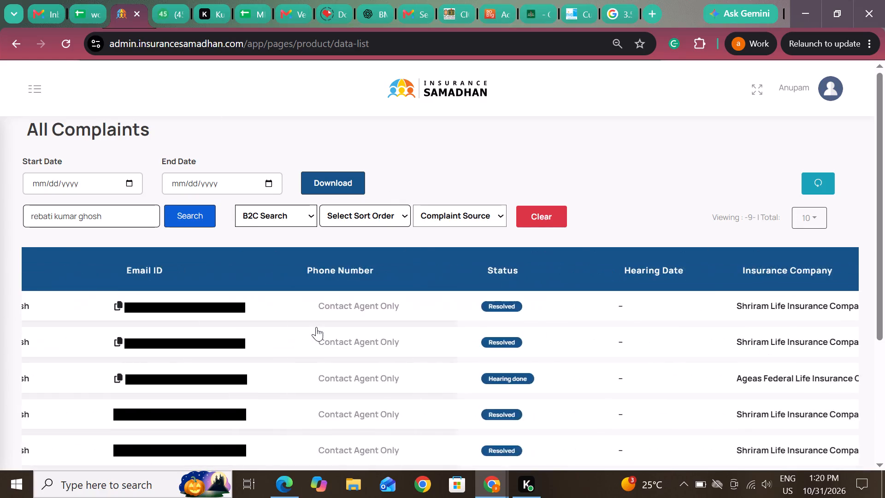
pyautogui.hscroll(1, 316, 327)
pyautogui.hscroll(-4, 316, 327)
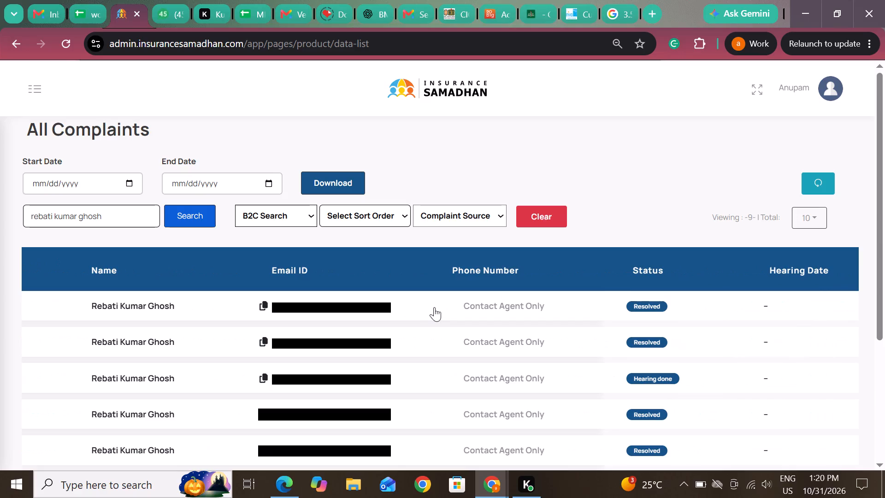
pyautogui.scroll(-7, 423, 305)
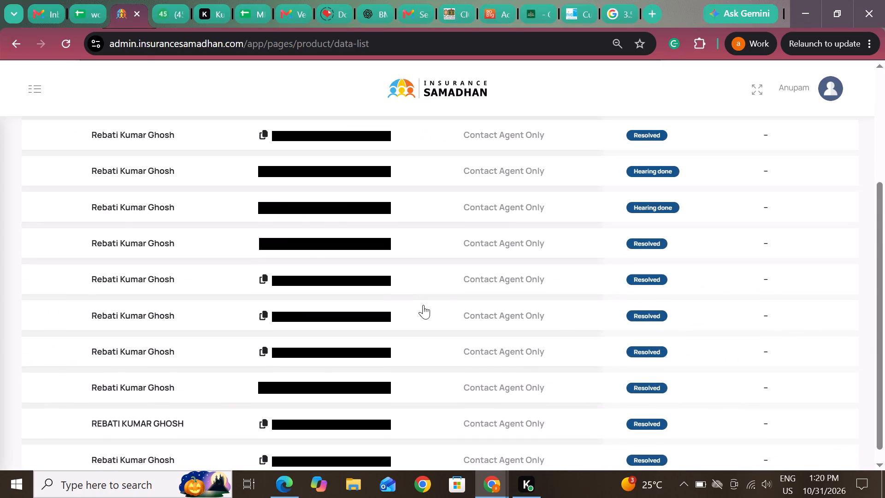
pyautogui.scroll(15, 423, 305)
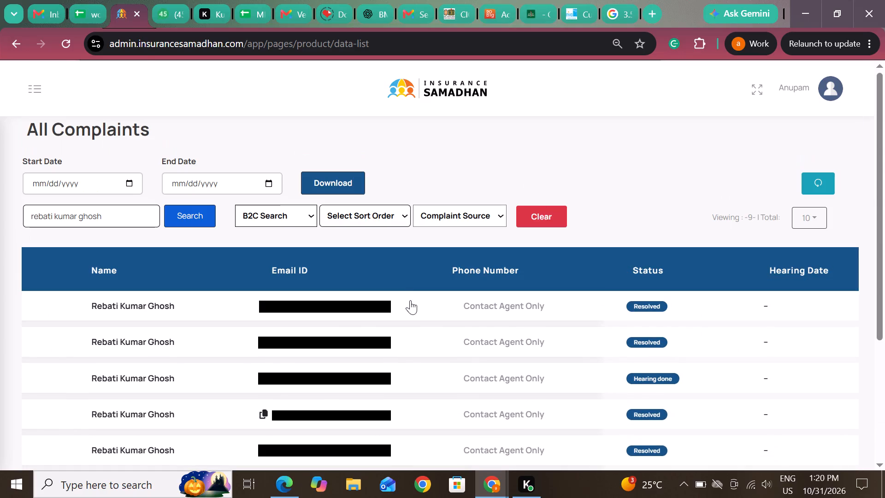
# Review the communication log of the first complaint in the list, and close the log and the row's actions.
pyautogui.click(410, 300)
pyautogui.click(448, 341)
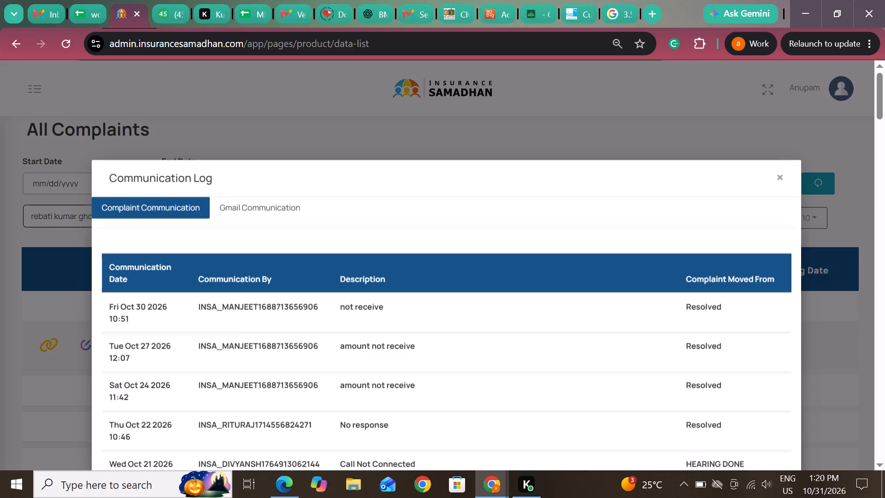
pyautogui.scroll(4, 371, 288)
pyautogui.click(311, 143)
pyautogui.hscroll(1, 320, 315)
pyautogui.click(129, 302)
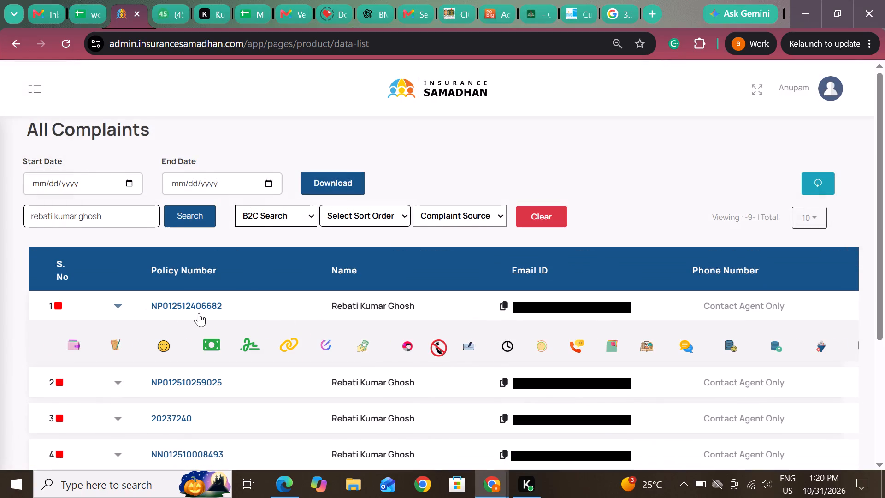
# Examine the status, insurance company and claim amount of all the customer's listed complaints.
pyautogui.hscroll(-10, 218, 314)
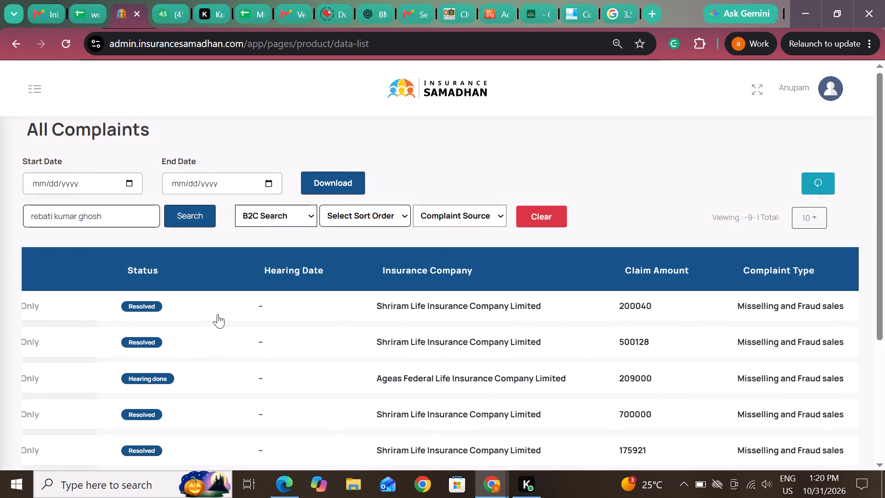
pyautogui.hscroll(-1, 218, 314)
pyautogui.scroll(-9, 218, 314)
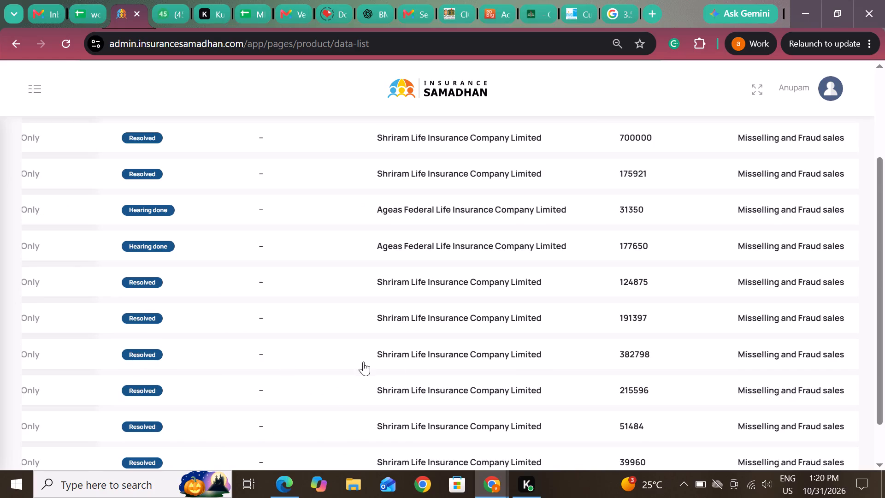
pyautogui.hscroll(5, 176, 318)
pyautogui.scroll(20, 219, 303)
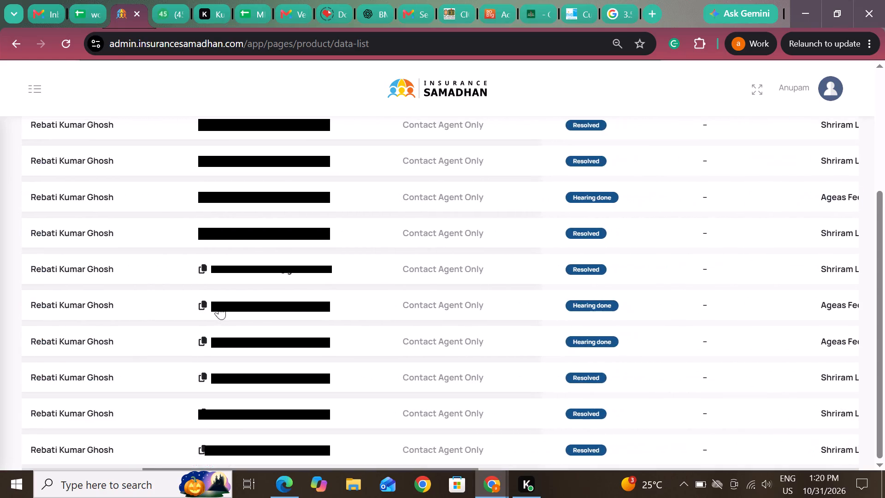
pyautogui.scroll(9, 199, 100)
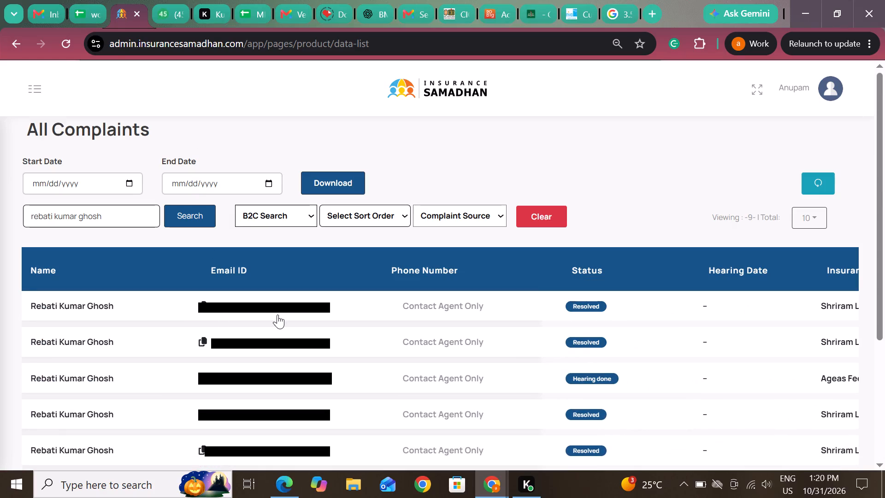
pyautogui.scroll(1, 280, 314)
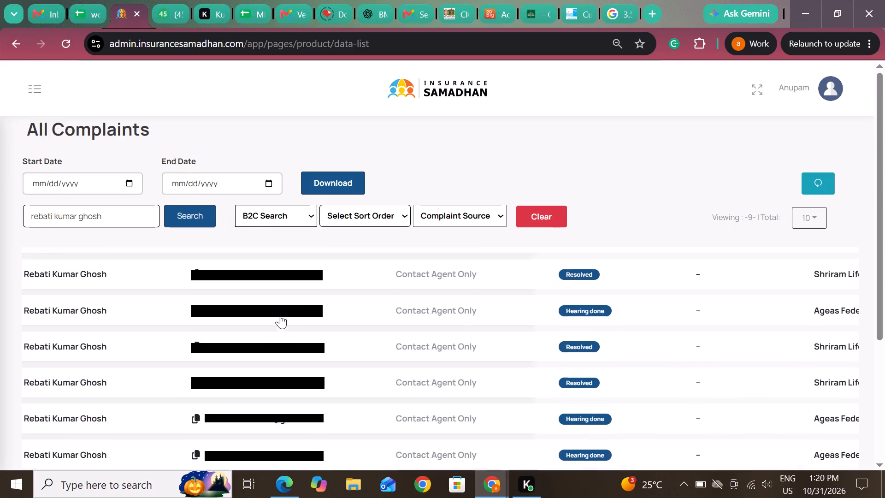
pyautogui.scroll(1, 280, 314)
pyautogui.scroll(-1, 280, 314)
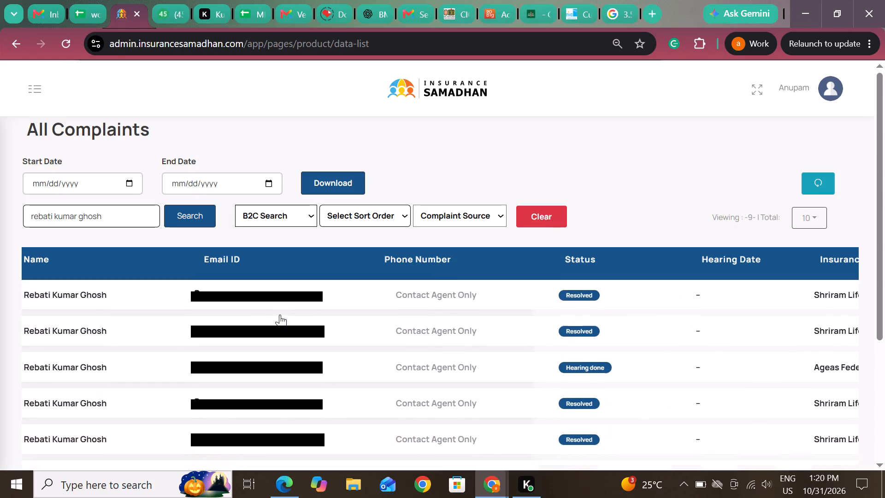
pyautogui.scroll(-3, 280, 314)
pyautogui.scroll(9, 280, 314)
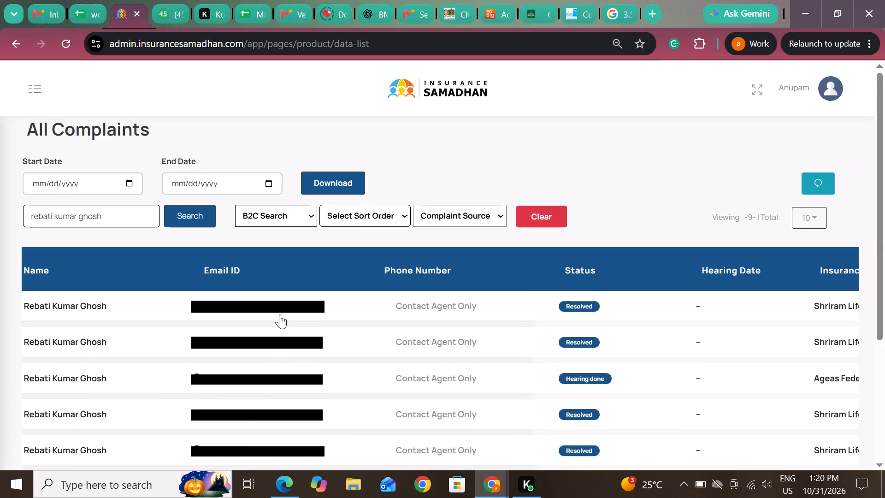
# Review the Resolution section of the first complaint's details and return to the complaints list.
pyautogui.click(323, 303)
pyautogui.hscroll(3, 125, 306)
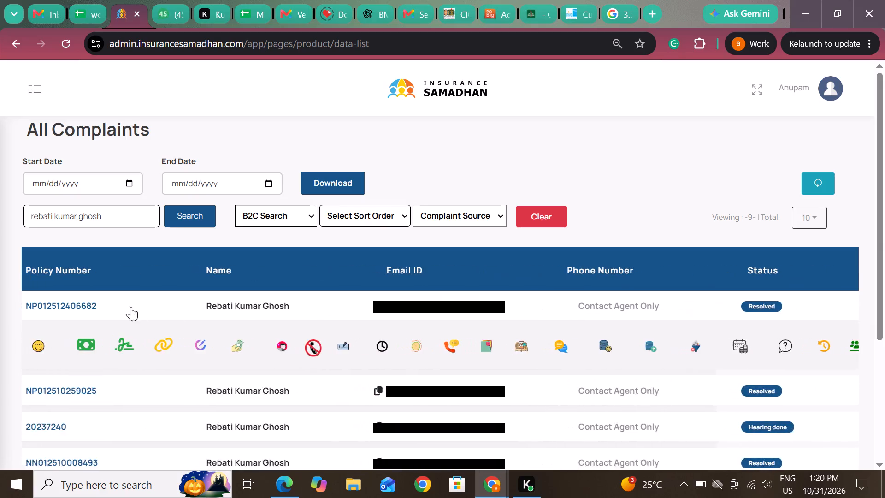
pyautogui.click(90, 303)
pyautogui.click(324, 180)
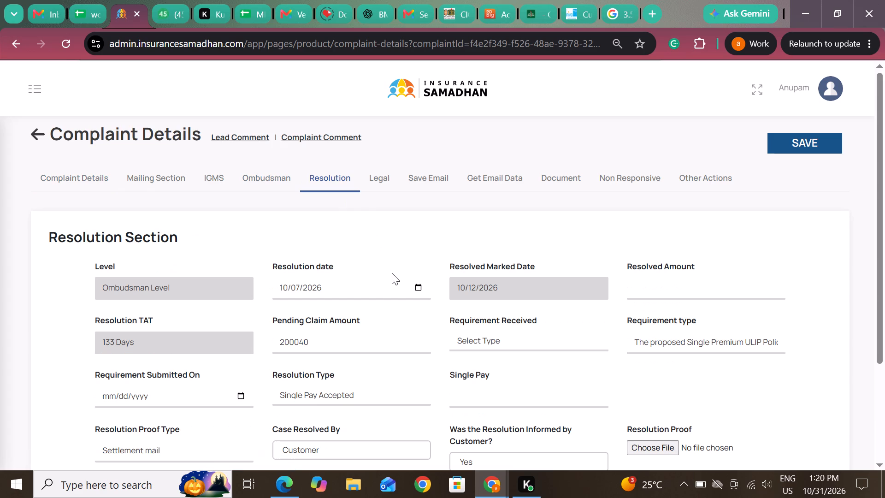
pyautogui.click(29, 130)
pyautogui.click(45, 137)
pyautogui.click(39, 136)
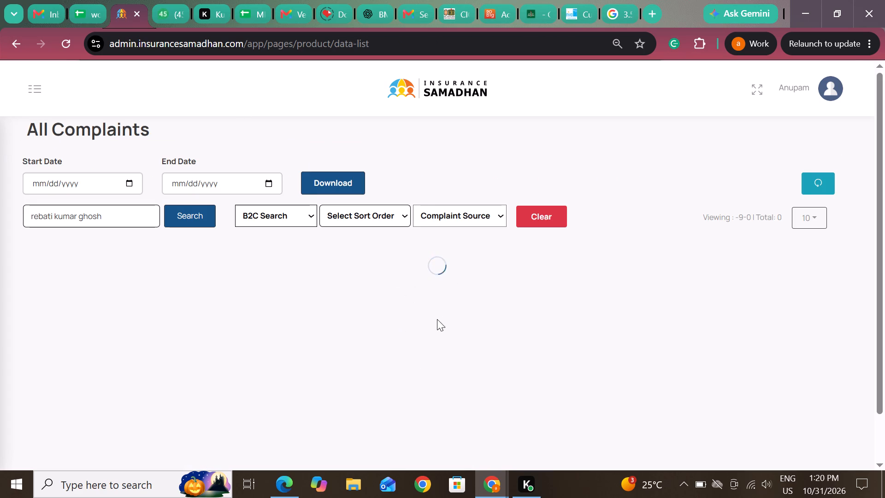
# Examine the reloaded complaints list for each complaint's status and insurance company.
pyautogui.scroll(-20, 429, 303)
pyautogui.scroll(-2, 429, 303)
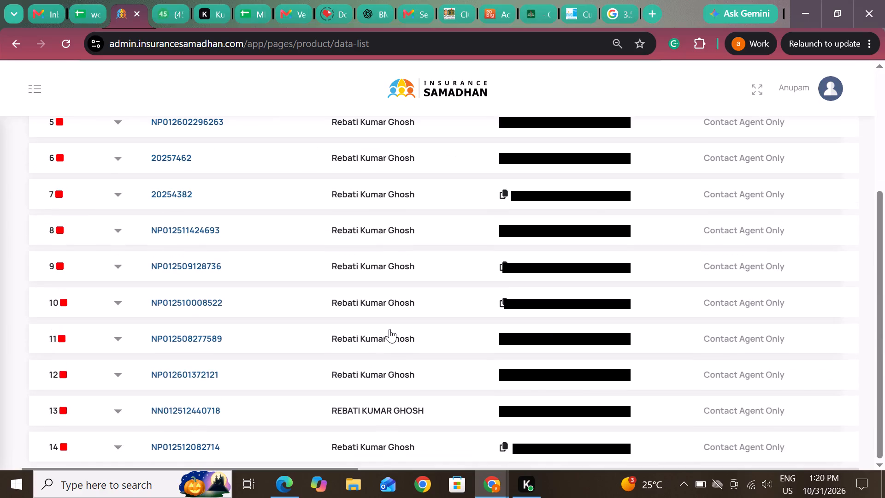
pyautogui.hscroll(-8, 389, 329)
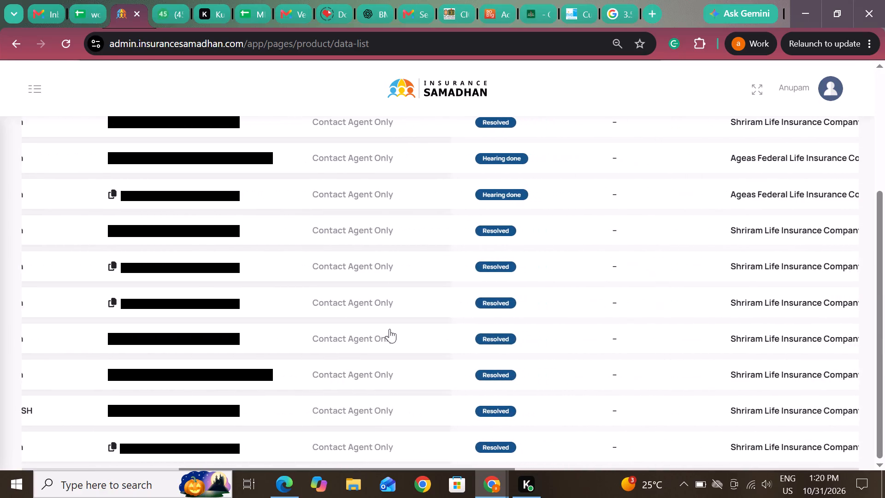
pyautogui.hscroll(-1, 389, 329)
pyautogui.scroll(1, 389, 329)
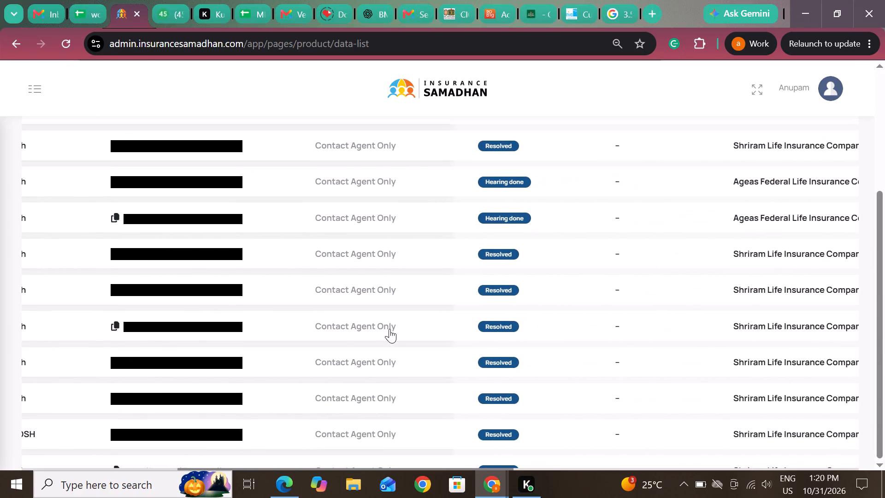
pyautogui.scroll(5, 389, 329)
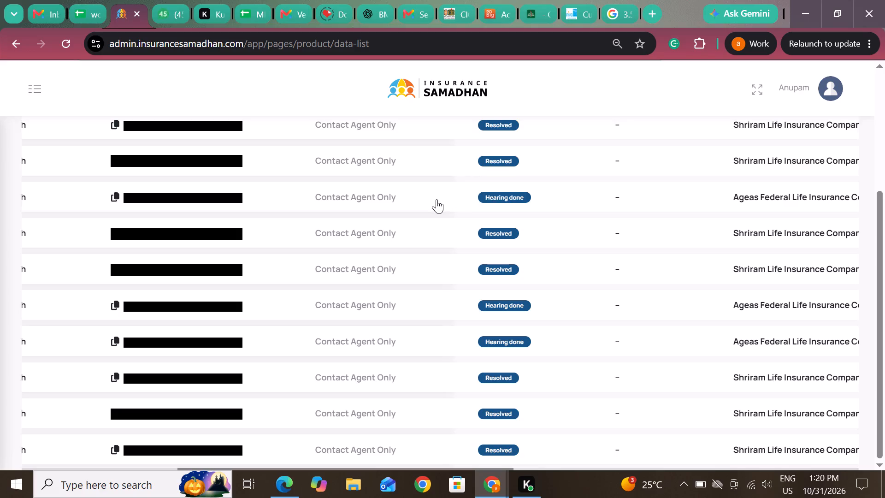
pyautogui.hscroll(-1, 437, 199)
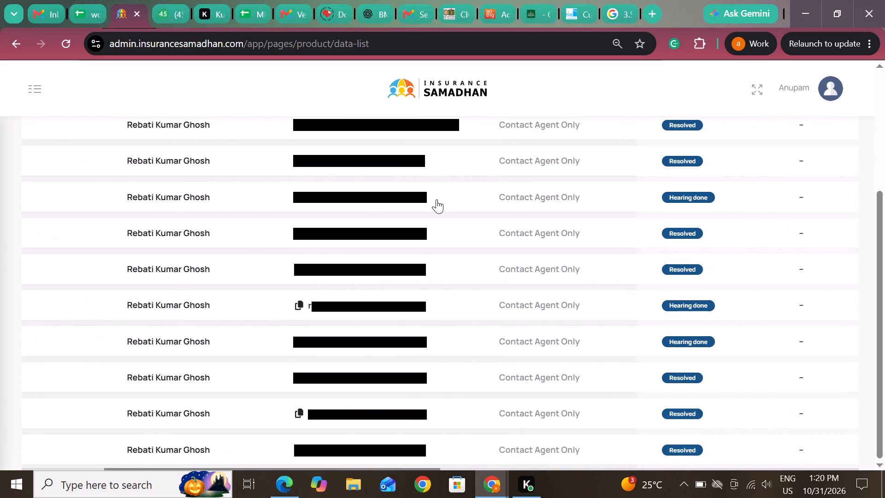
# Review the communication log of the third complaint in the list, and close the log and the row's actions.
pyautogui.click(437, 199)
pyautogui.hscroll(-1, 437, 199)
pyautogui.click(476, 233)
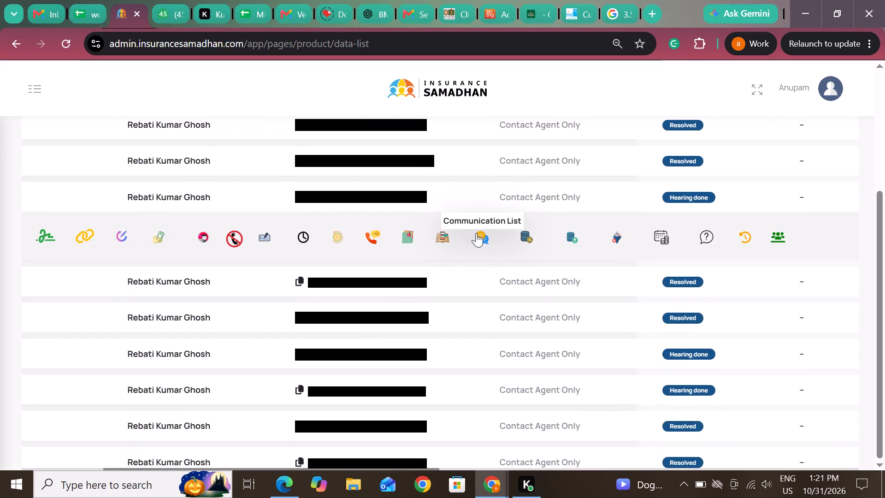
pyautogui.scroll(4, 410, 280)
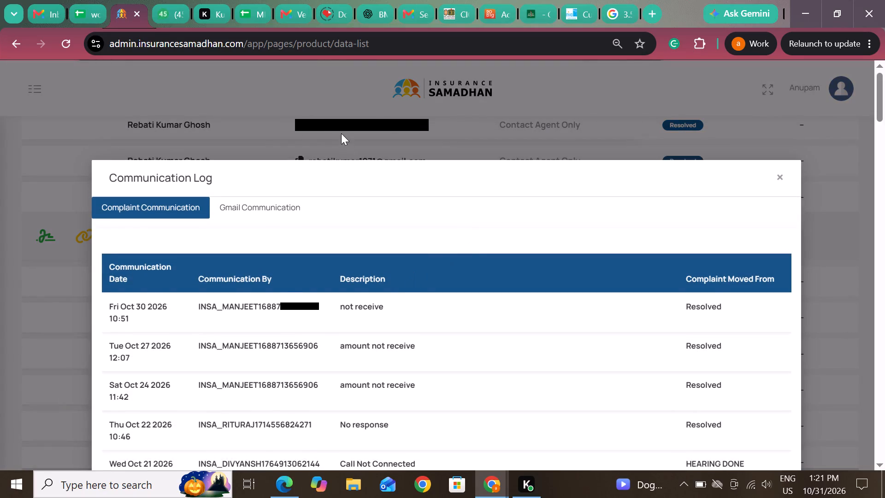
pyautogui.click(341, 133)
pyautogui.hscroll(3, 297, 219)
pyautogui.click(136, 195)
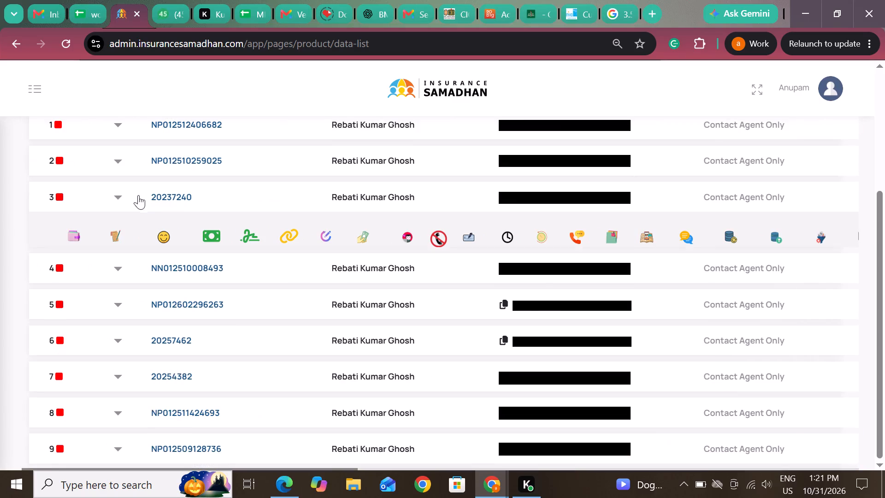
# Examine the statuses of the remaining complaints in the list and match them to their policies.
pyautogui.hscroll(-2, 200, 206)
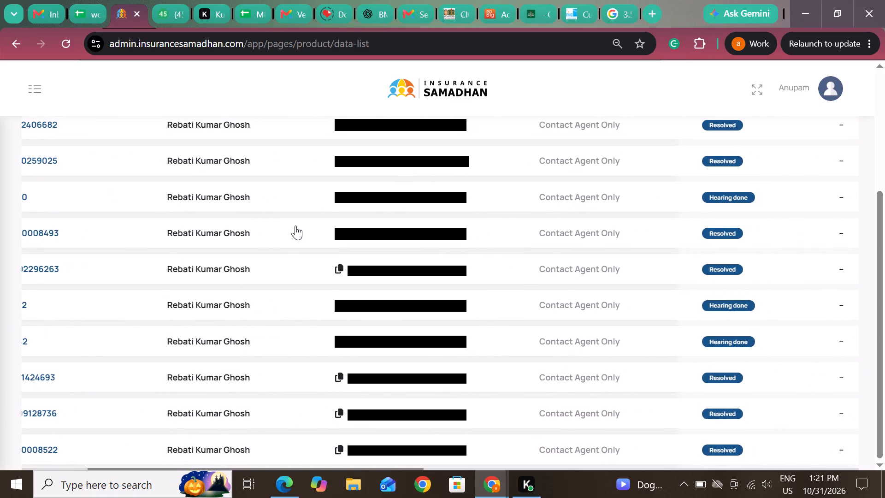
pyautogui.scroll(-3, 295, 225)
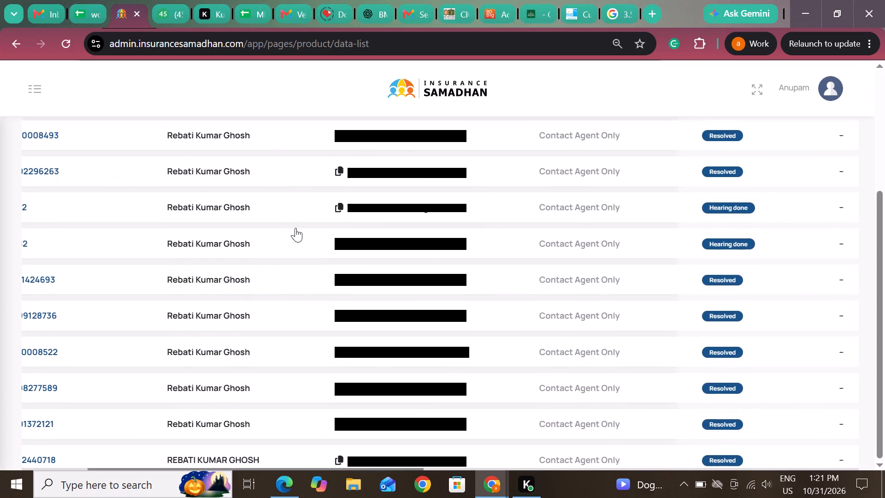
pyautogui.scroll(-2, 295, 228)
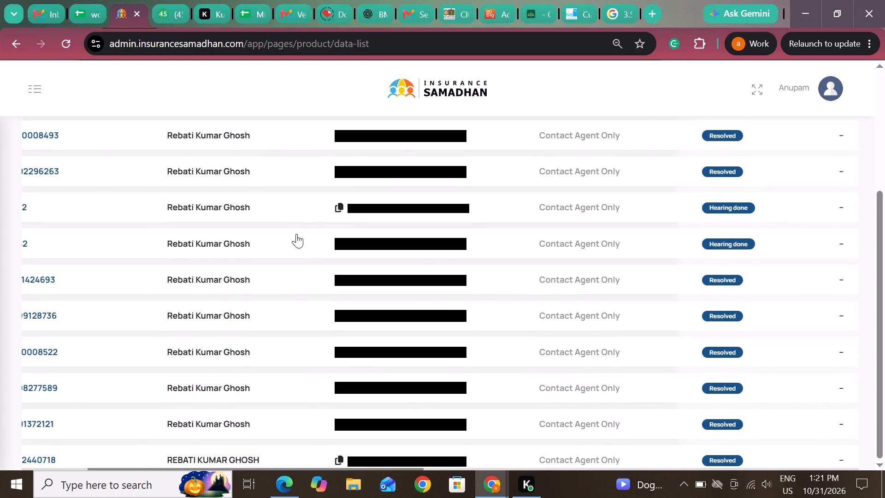
pyautogui.hscroll(2, 296, 234)
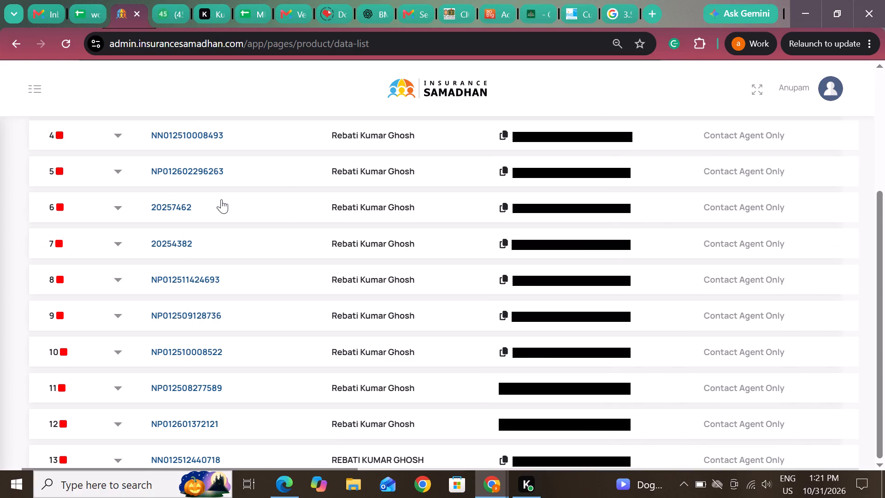
# Open the sixth complaint in the list, review its Ombudsman and Other Actions sections, and return to its Complaint Details form.
pyautogui.click(191, 207)
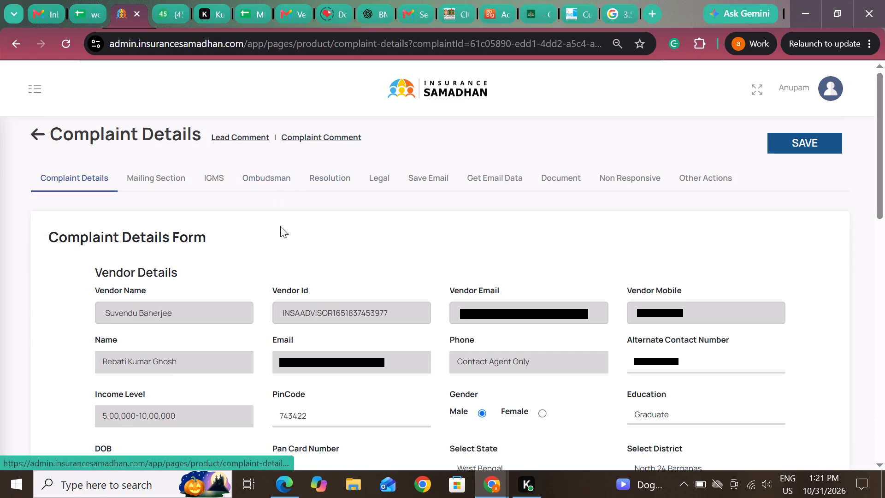
pyautogui.click(284, 173)
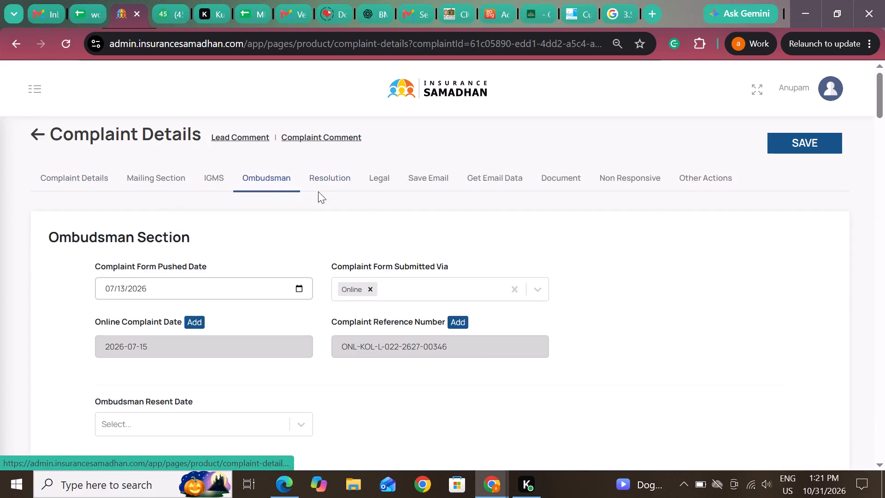
pyautogui.click(708, 174)
pyautogui.scroll(-5, 417, 238)
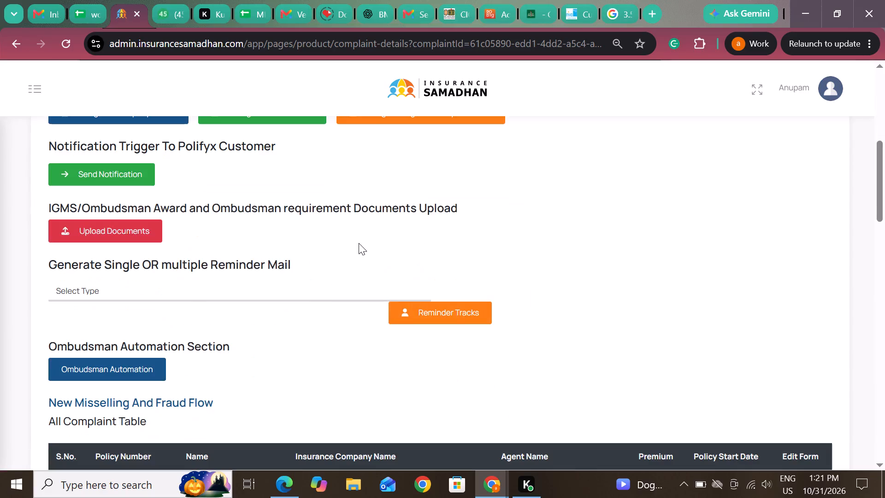
pyautogui.scroll(5, 359, 243)
pyautogui.scroll(7, 223, 107)
pyautogui.click(68, 175)
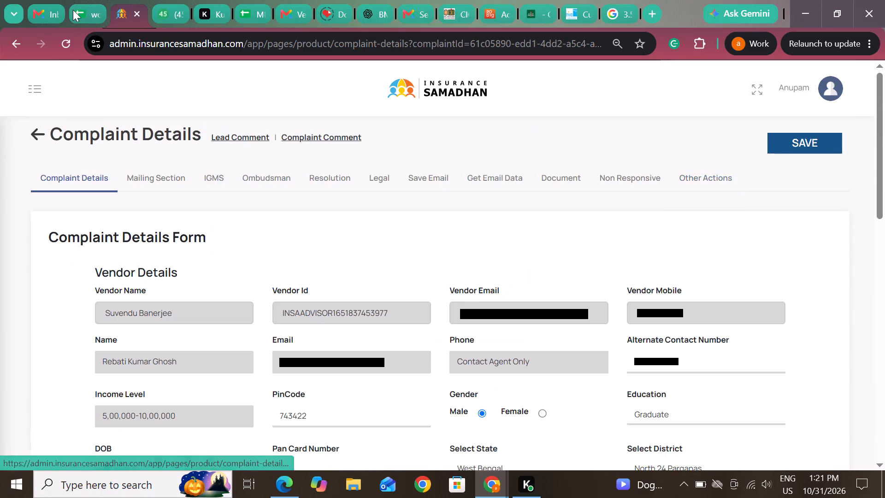
# Return to the complaints list and examine each complaint's status and insurance company.
pyautogui.click(35, 132)
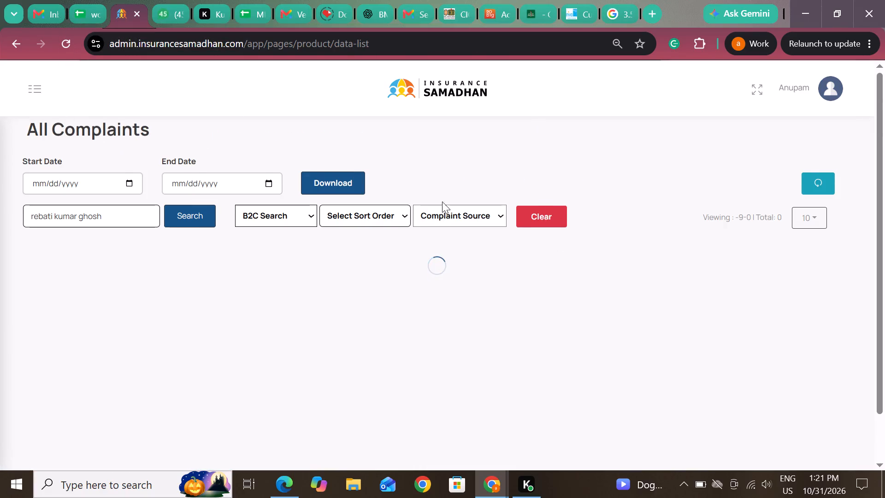
pyautogui.scroll(-3, 471, 202)
pyautogui.scroll(-20, 465, 223)
pyautogui.scroll(-5, 465, 223)
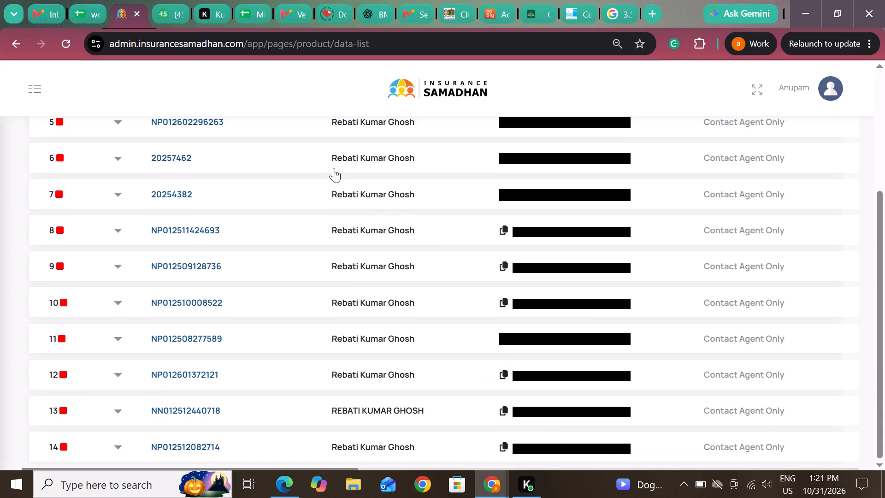
pyautogui.hscroll(-4, 336, 195)
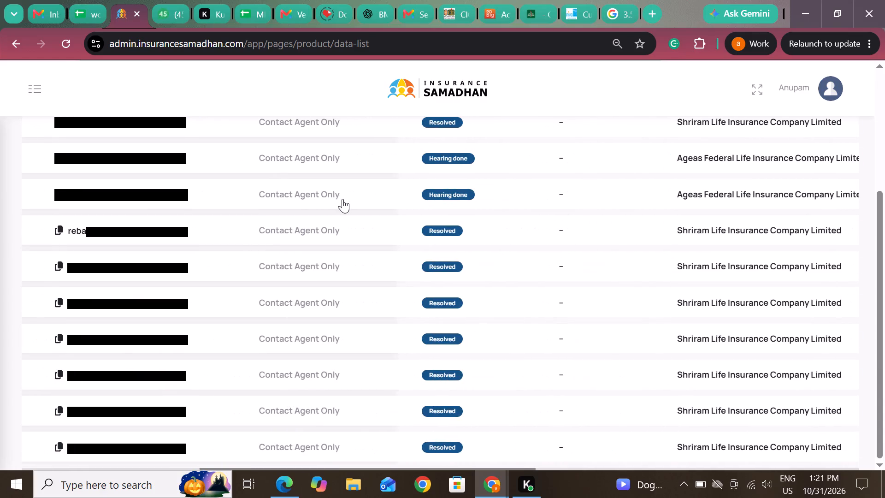
pyautogui.scroll(17, 342, 199)
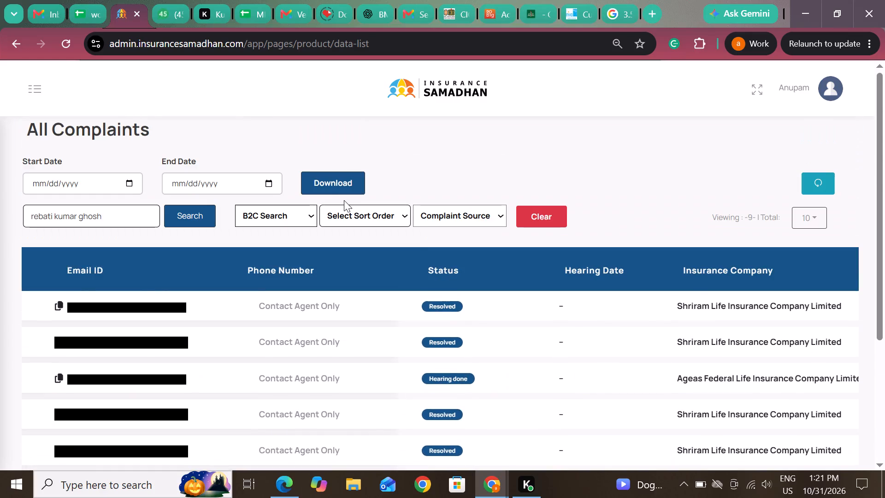
pyautogui.scroll(-20, 344, 200)
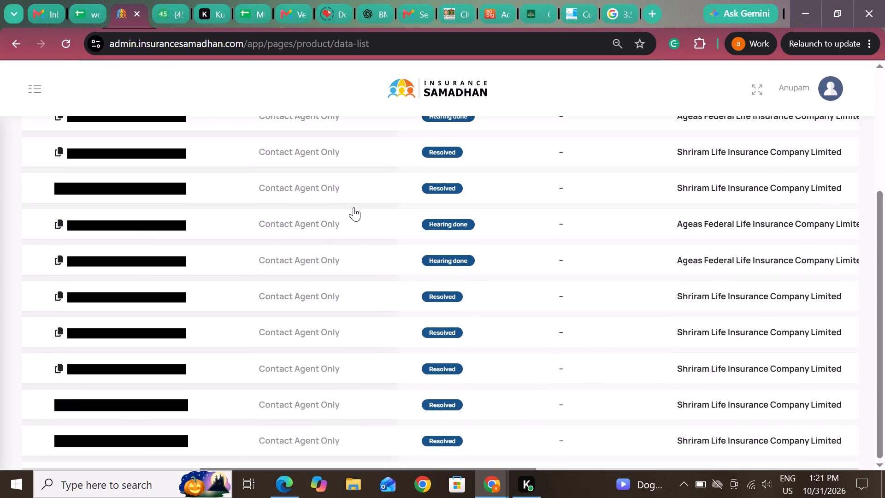
pyautogui.scroll(-5, 372, 303)
pyautogui.scroll(8, 519, 135)
pyautogui.scroll(7, 683, 122)
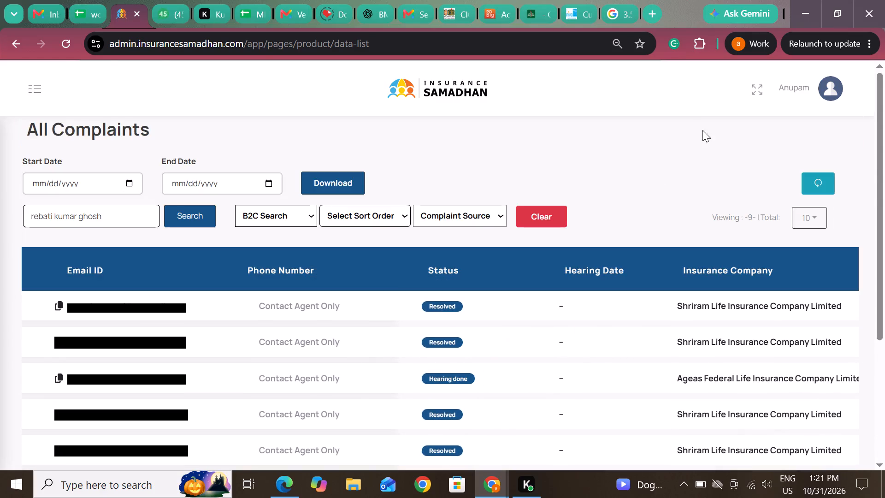
# Set the list to 50 complaints per page and rerun the customer name search.
pyautogui.click(835, 215)
pyautogui.click(812, 219)
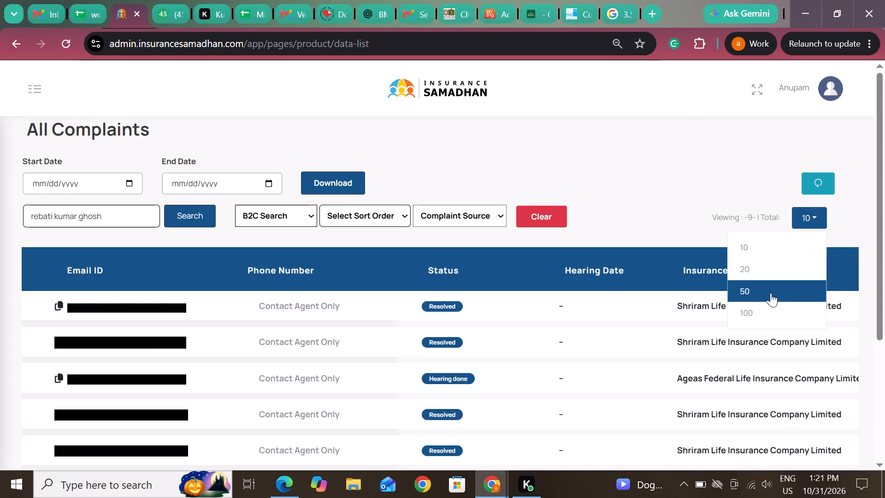
pyautogui.click(768, 296)
pyautogui.click(176, 221)
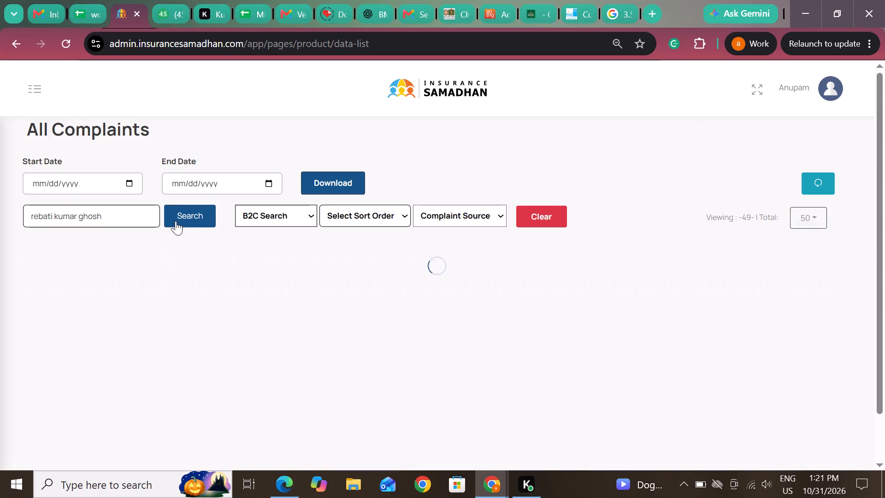
# Examine the reloaded list for the customer's policies and their complaint statuses.
pyautogui.scroll(-7, 283, 225)
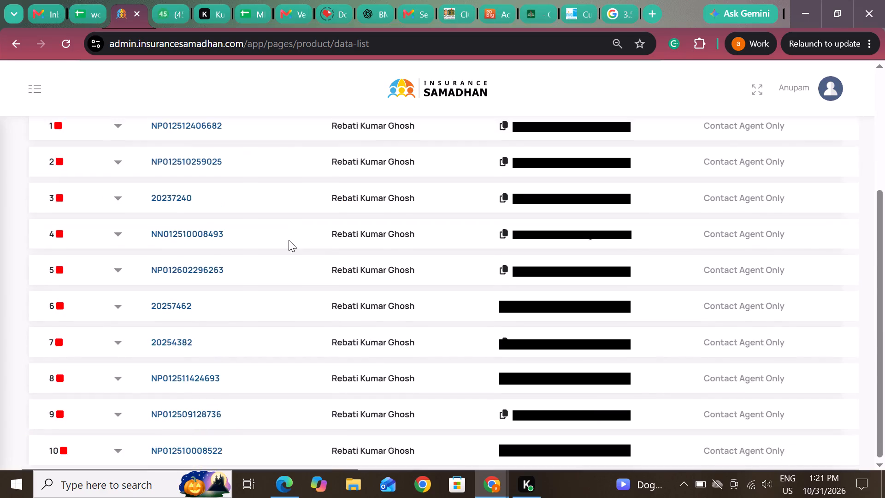
pyautogui.scroll(-16, 289, 240)
pyautogui.hscroll(-2, 289, 240)
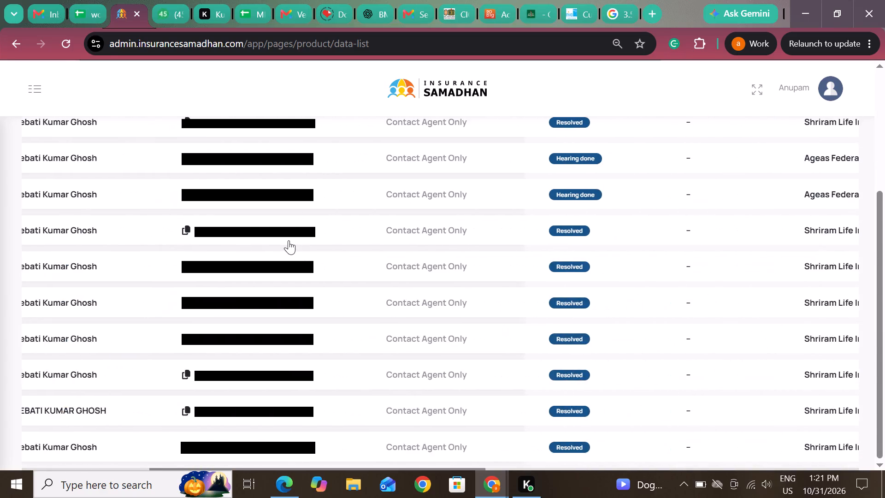
pyautogui.hscroll(-1, 289, 240)
pyautogui.scroll(-9, 289, 240)
pyautogui.scroll(11, 289, 240)
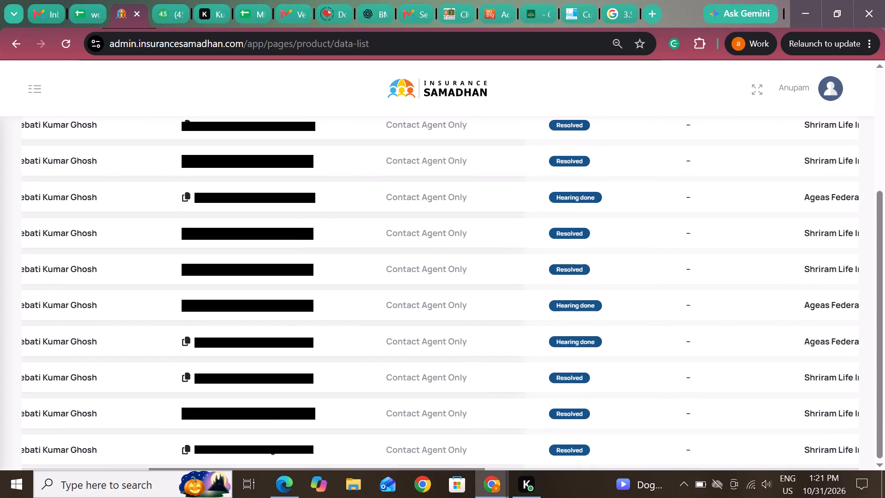
# Copy the email ID of the fifth complaint and search all complaints by it instead of the name.
pyautogui.scroll(1, 283, 214)
pyautogui.click(185, 271)
pyautogui.scroll(6, 153, 257)
pyautogui.tripleClick(104, 221)
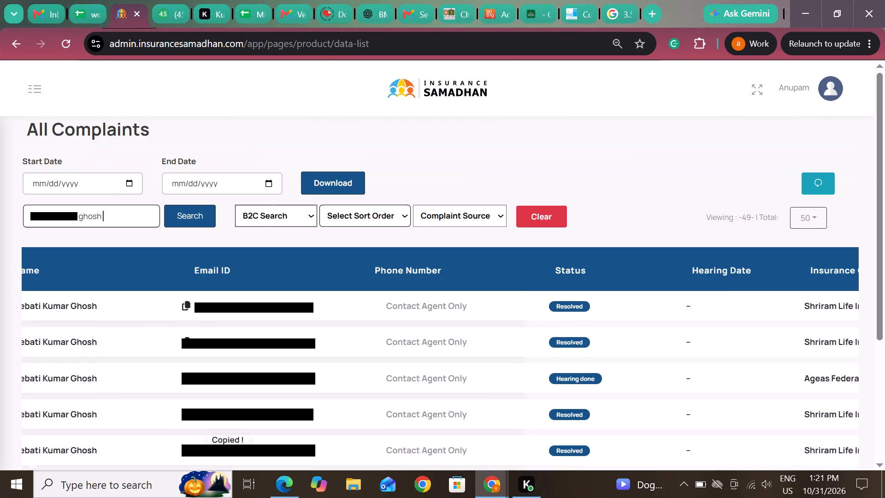
pyautogui.hotkey('ctrl', 'v')
pyautogui.click(200, 213)
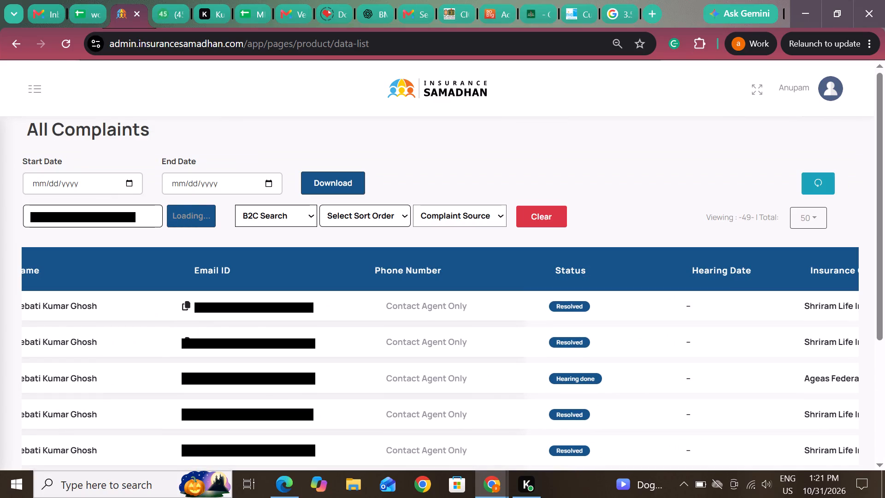
# Examine the names and statuses of the complaints filed under the searched email ID.
pyautogui.scroll(-12, 223, 269)
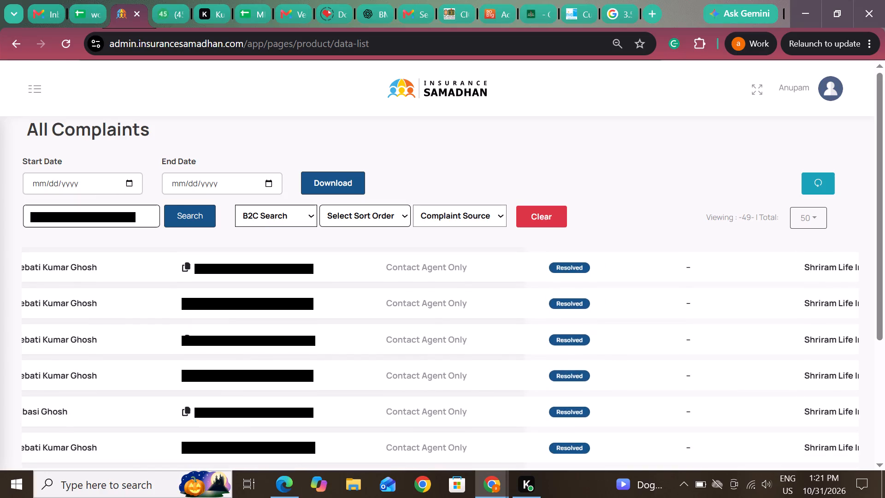
pyautogui.scroll(-13, 225, 270)
pyautogui.scroll(-6, 254, 246)
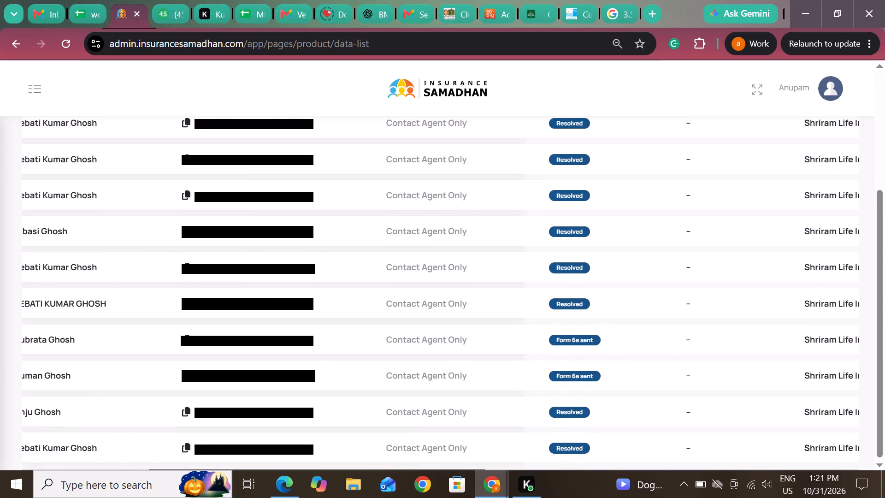
pyautogui.hscroll(-1, 260, 339)
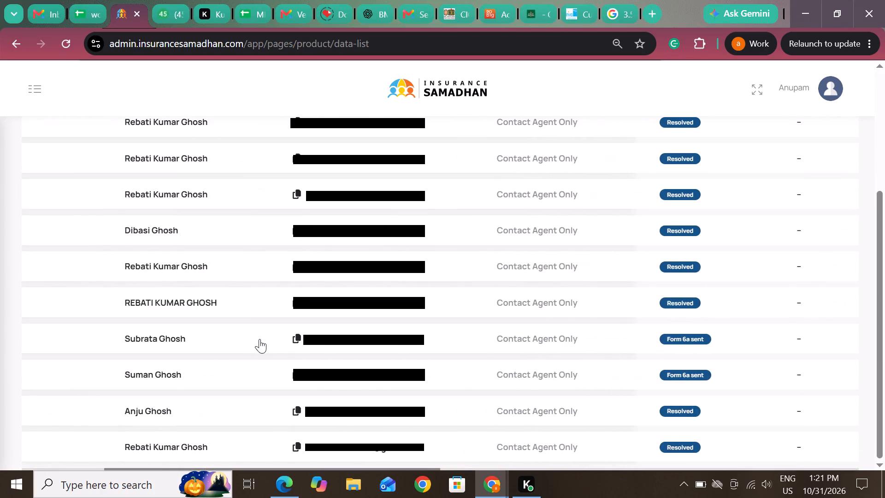
pyautogui.hscroll(-3, 260, 339)
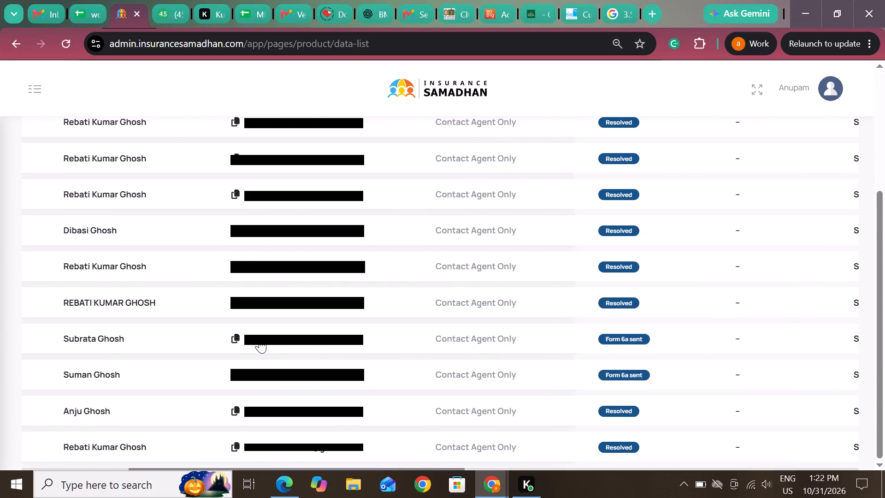
pyautogui.hscroll(-1, 260, 339)
# Review the policy numbers in the email search list and match the first complaints to their statuses and insurance companies.
pyautogui.scroll(2, 260, 339)
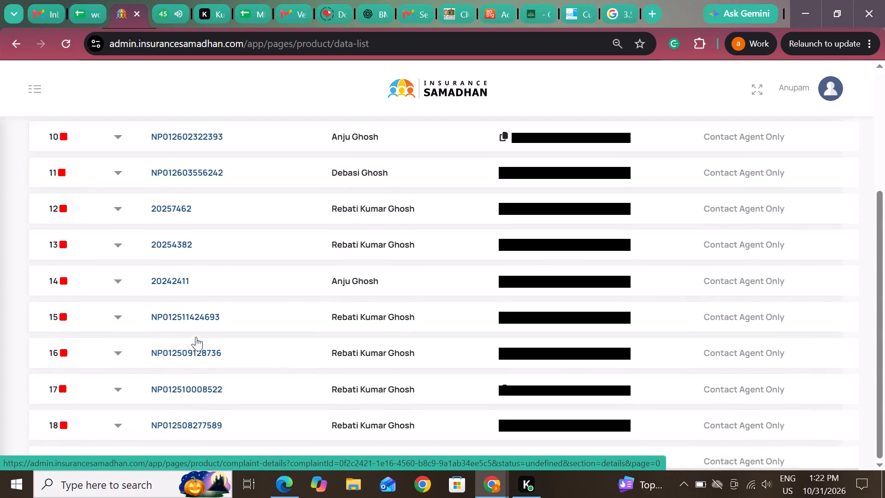
pyautogui.scroll(7, 181, 220)
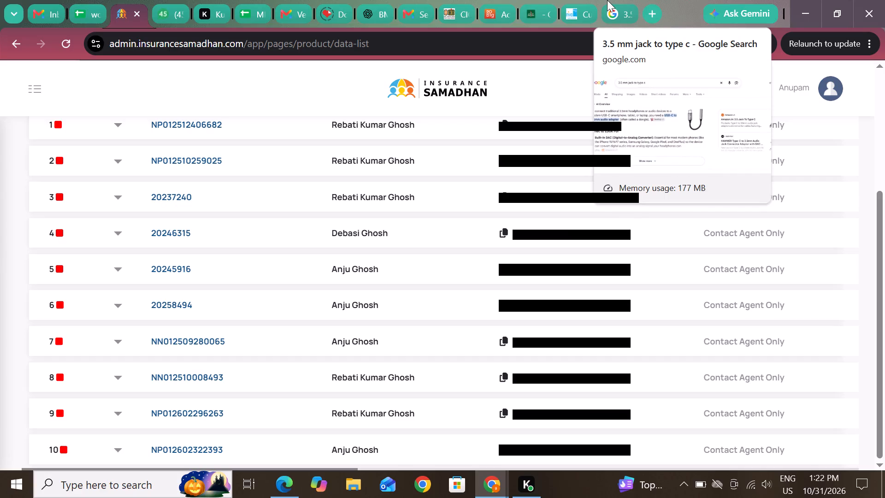
pyautogui.scroll(7, 684, 0)
pyautogui.scroll(8, 356, 183)
pyautogui.hscroll(7, 346, 215)
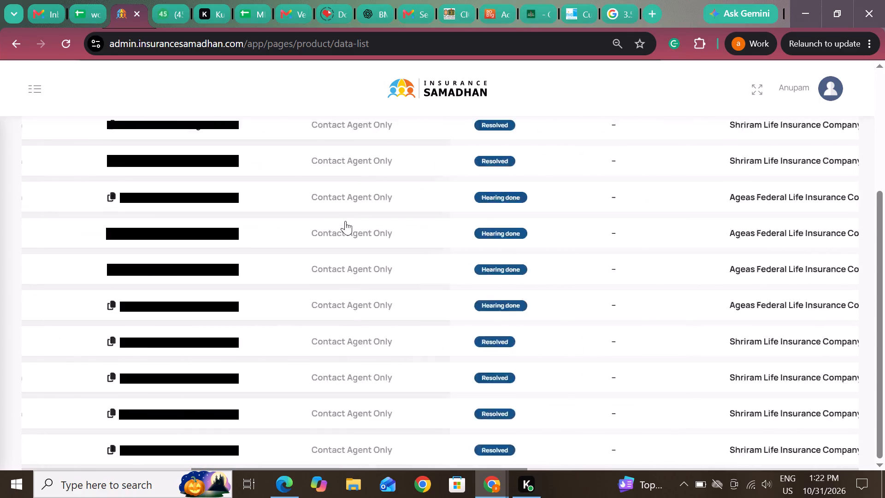
pyautogui.scroll(7, 393, 223)
pyautogui.hscroll(2, 395, 231)
pyautogui.scroll(10, 447, 233)
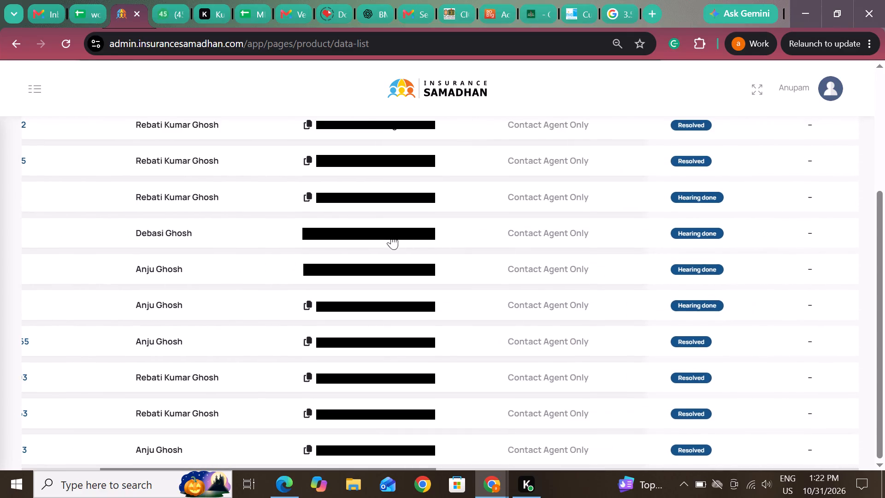
pyautogui.scroll(10, 380, 228)
# Open the first complaint's communication log, read its entries, and reopen it for a second look before closing it.
pyautogui.click(477, 298)
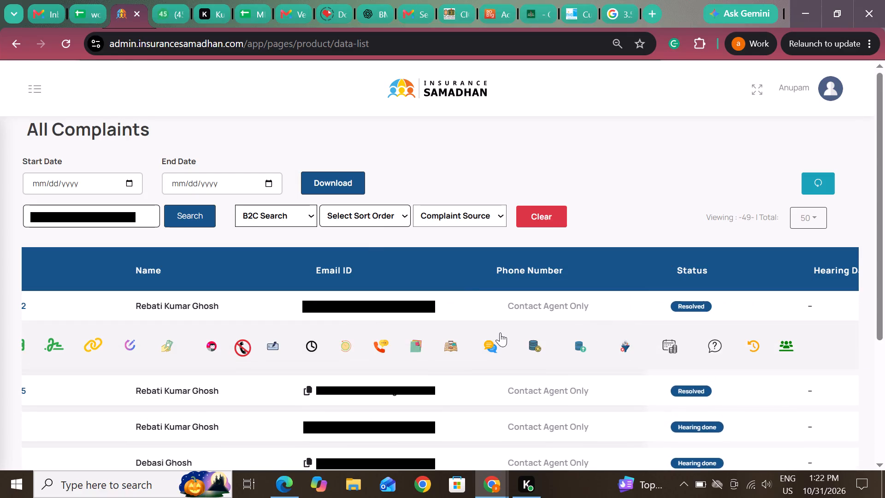
pyautogui.click(484, 344)
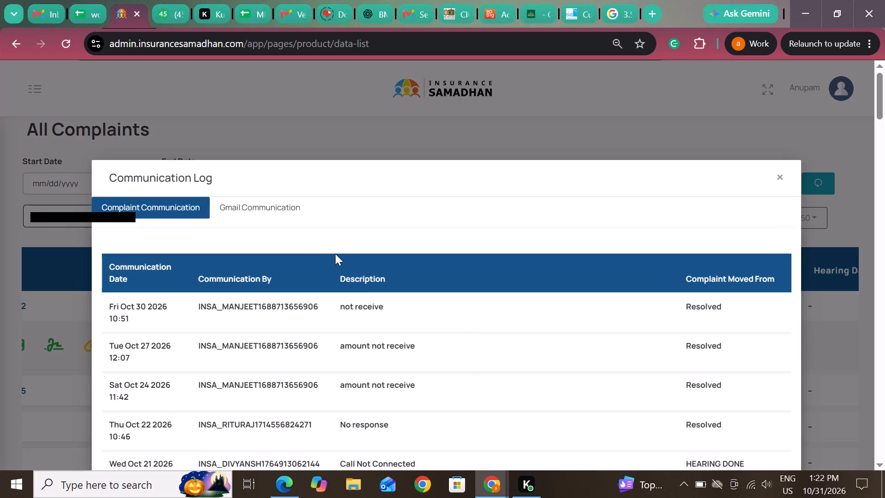
pyautogui.click(297, 119)
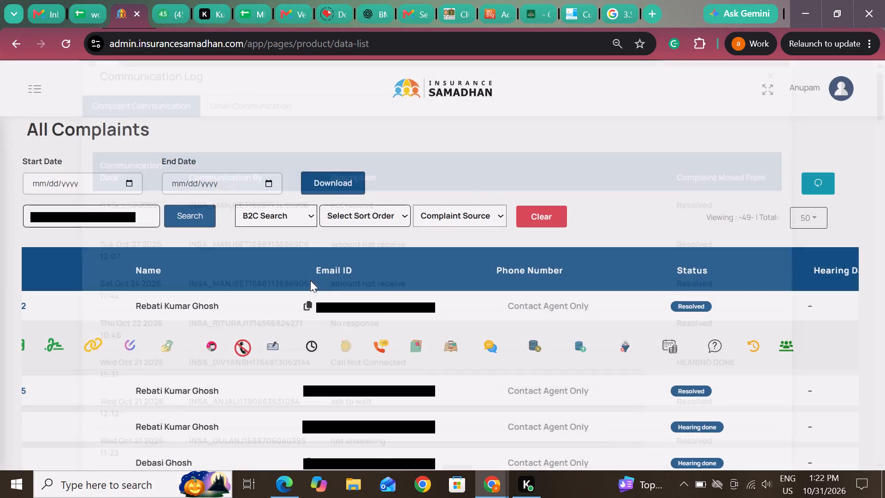
pyautogui.click(491, 343)
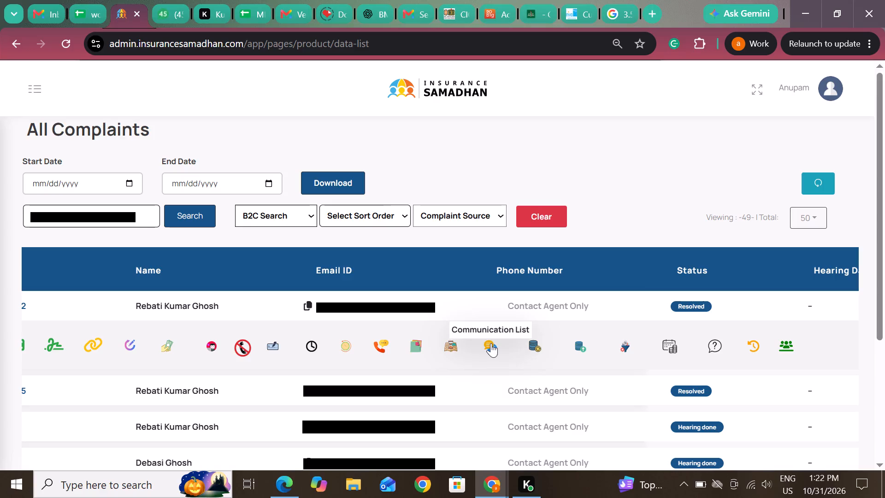
pyautogui.click(349, 125)
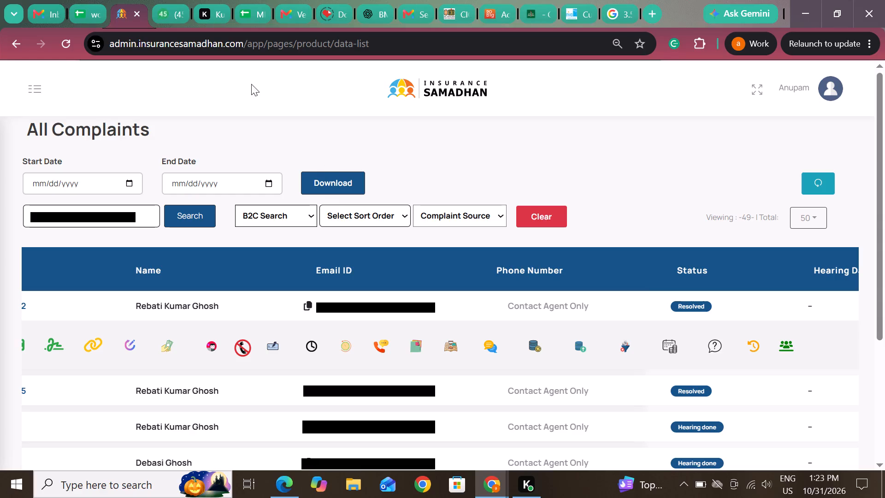
# Collapse the first complaint's row and examine the policy numbers, names and statuses of the complaints below it.
pyautogui.scroll(-1, 230, 337)
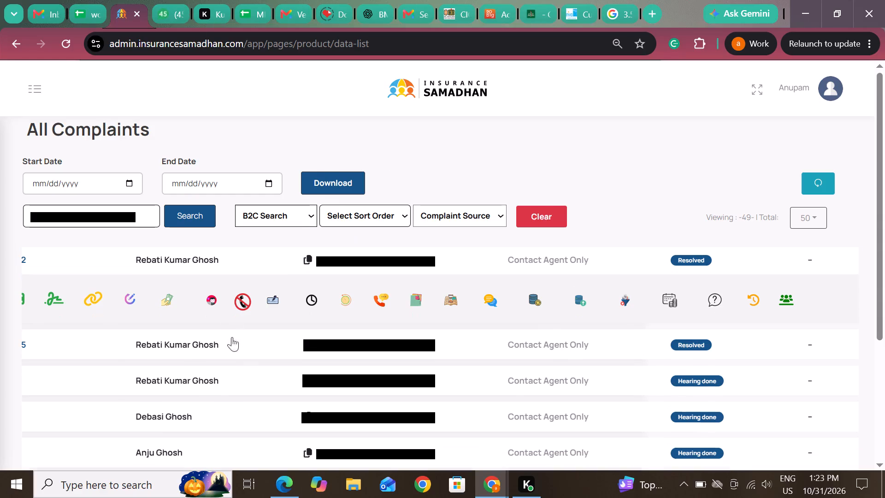
pyautogui.scroll(-1, 232, 337)
pyautogui.scroll(3, 96, 292)
pyautogui.hscroll(3, 142, 304)
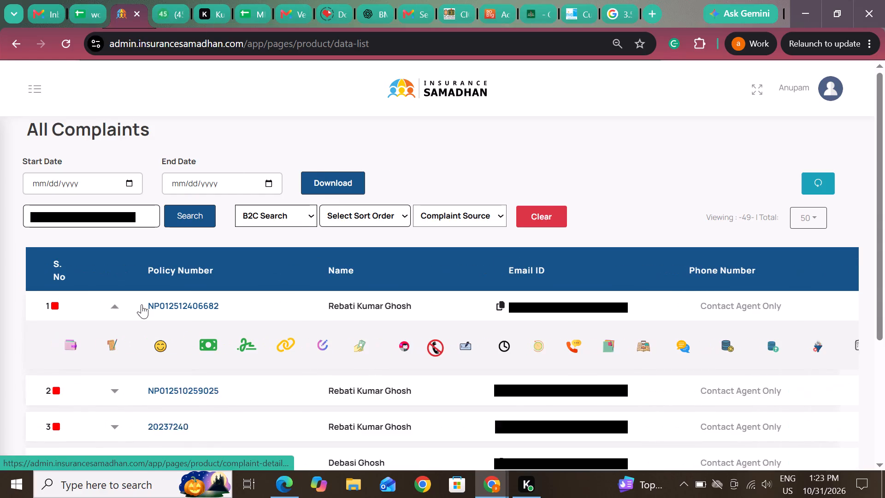
pyautogui.click(126, 304)
pyautogui.hscroll(-2, 294, 379)
pyautogui.scroll(-4, 377, 410)
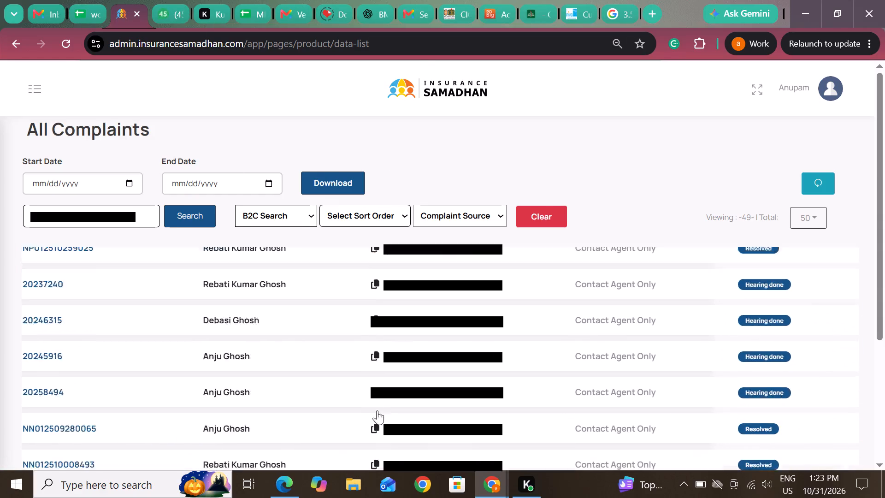
pyautogui.scroll(-2, 377, 410)
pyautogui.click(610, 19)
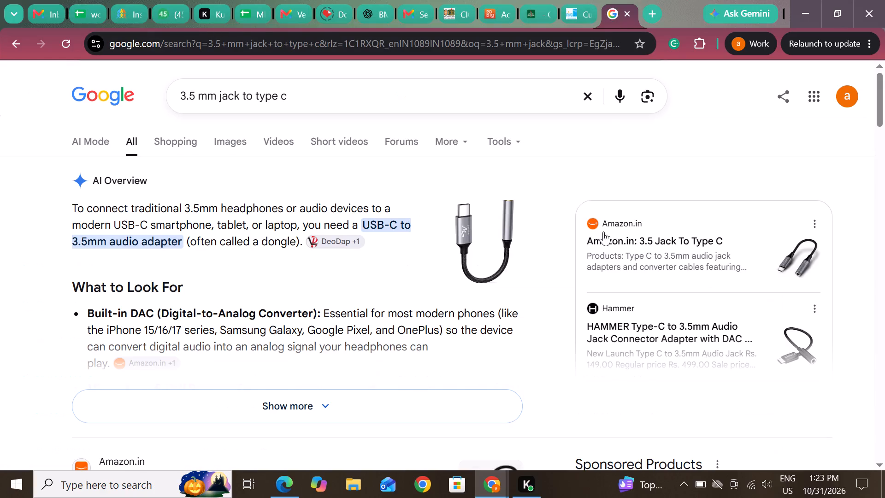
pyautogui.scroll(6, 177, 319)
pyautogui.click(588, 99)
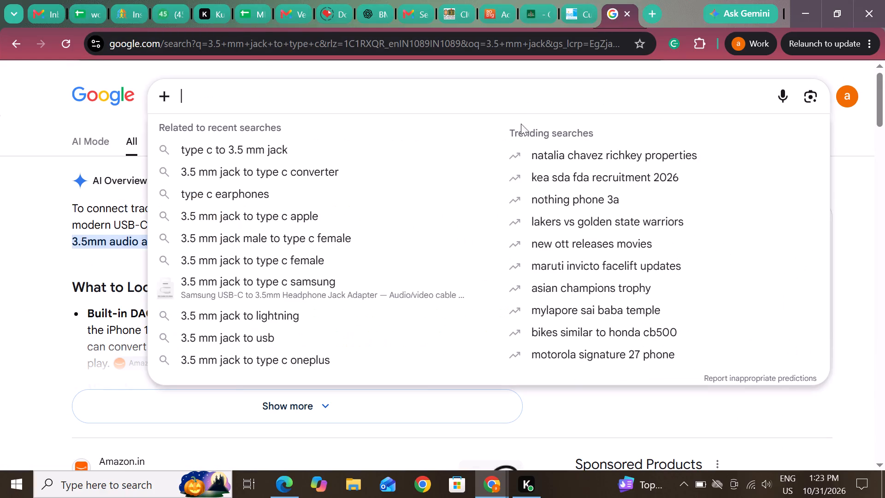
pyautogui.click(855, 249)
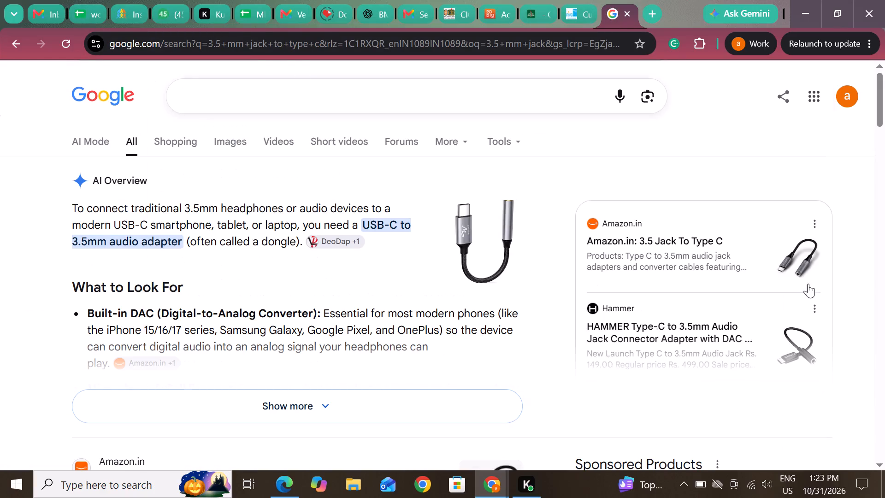
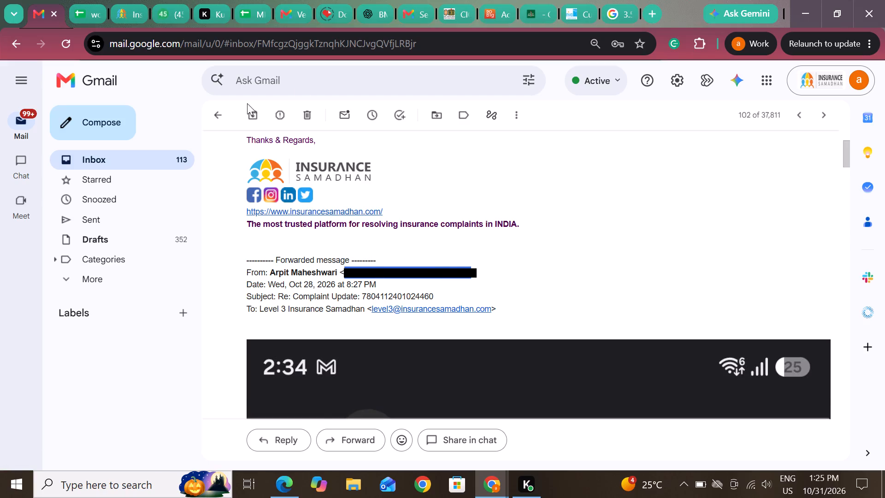
pyautogui.scroll(6, 239, 143)
pyautogui.scroll(5, 260, 197)
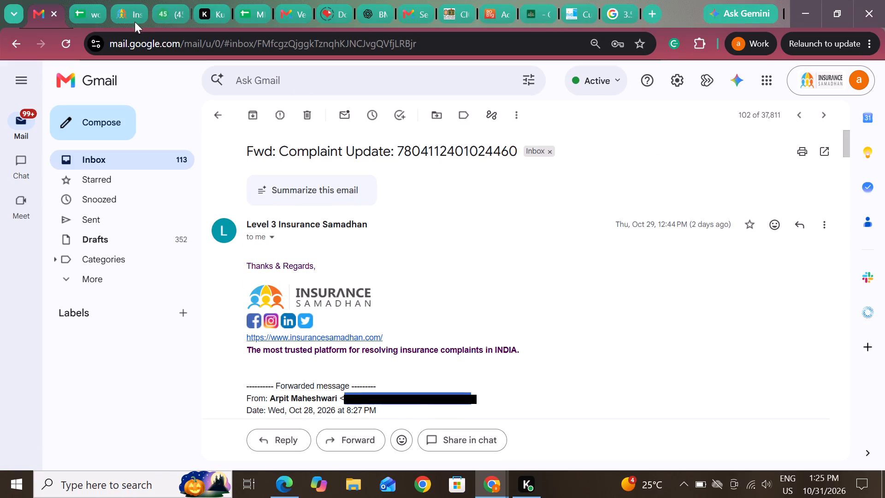
# Switch to the Insurance Samadhan admin page and search all complaints by the copied email address, replacing the previous search term.
pyautogui.click(123, 25)
pyautogui.tripleClick(98, 222)
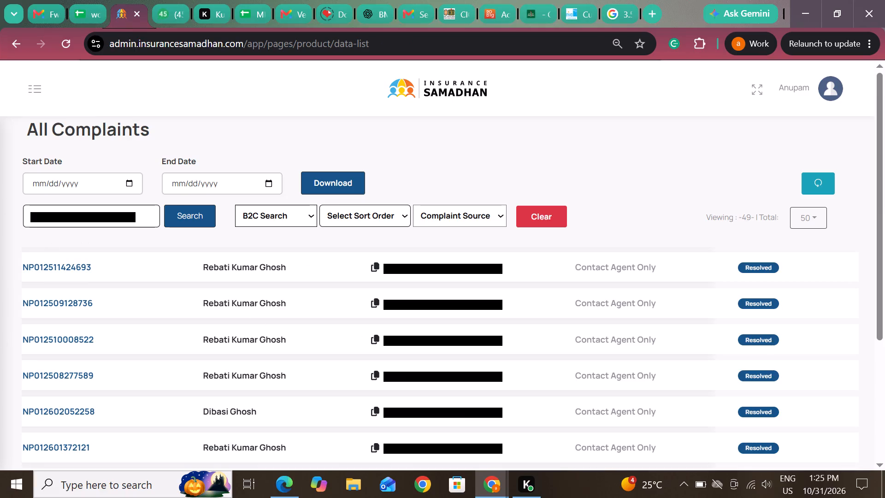
pyautogui.keyDown('ctrl'); pyautogui.click(98, 221); pyautogui.keyUp('ctrl')
pyautogui.hotkey('ctrl', 'v')
pyautogui.click(198, 220)
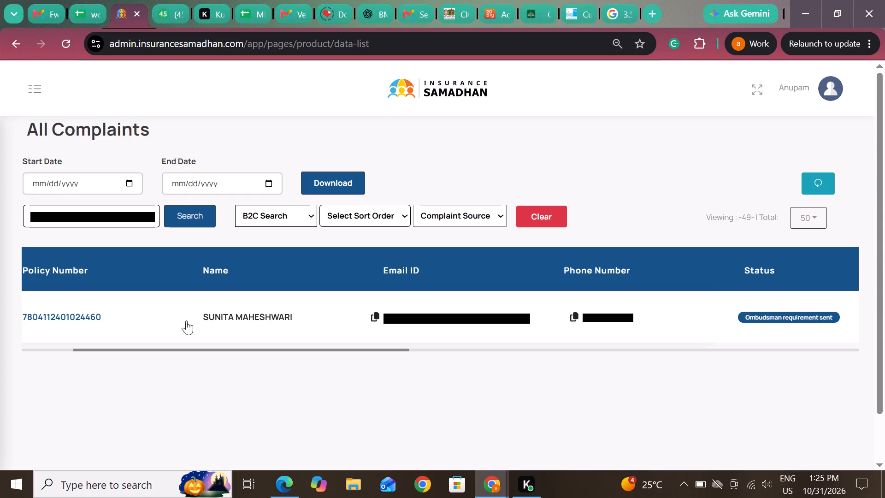
# Copy the complainant's phone number from the complaint row and call it from the Smartflo dialer.
pyautogui.hscroll(-2, 342, 291)
pyautogui.click(453, 317)
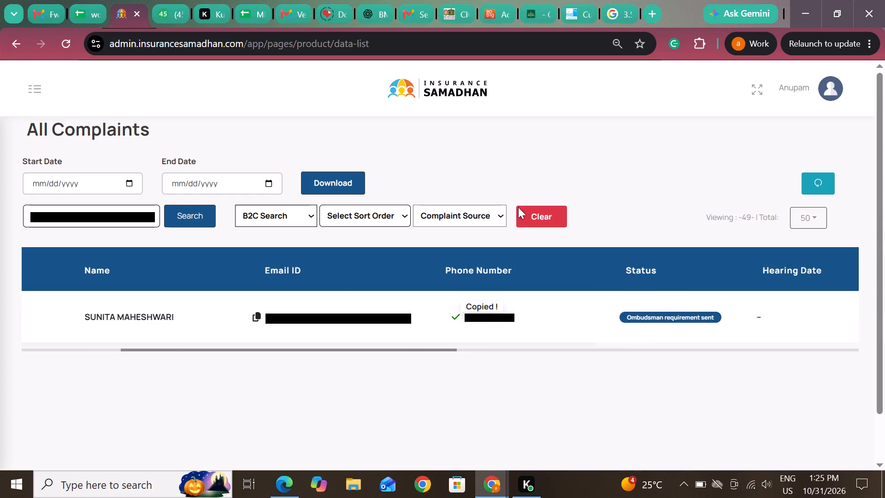
pyautogui.scroll(5, 473, 77)
pyautogui.click(482, 20)
pyautogui.keyDown('ctrl'); pyautogui.doubleClick(419, 148); pyautogui.keyUp('ctrl')
pyautogui.hotkey('ctrl', 'v')
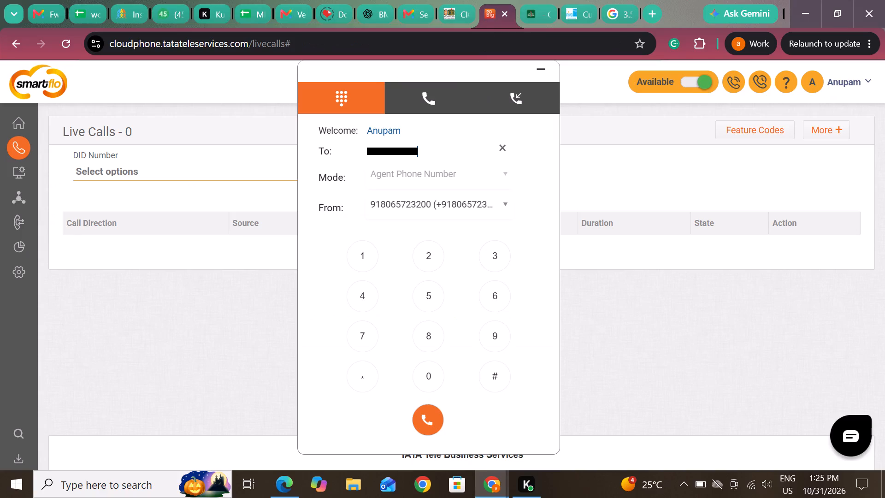
pyautogui.click(433, 416)
# Return to the complaints list in the admin portal and check the called customer's policy number and name.
pyautogui.scroll(6, 259, 71)
pyautogui.click(134, 23)
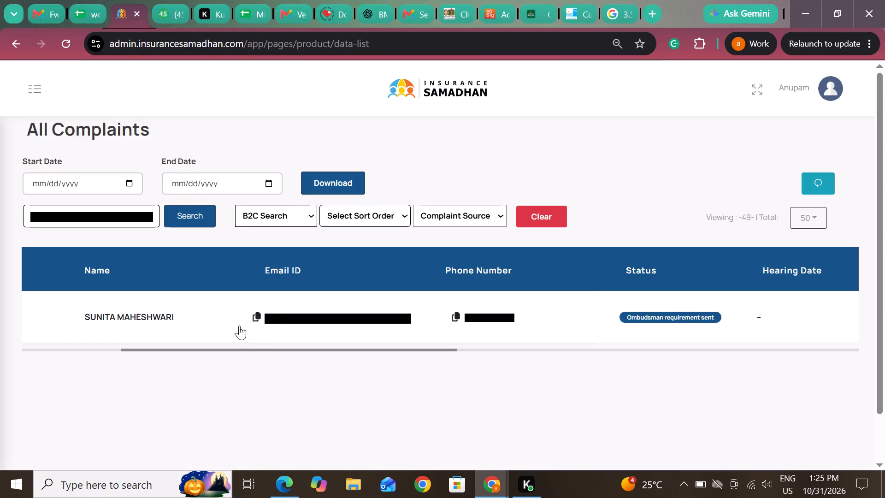
pyautogui.scroll(1, 239, 326)
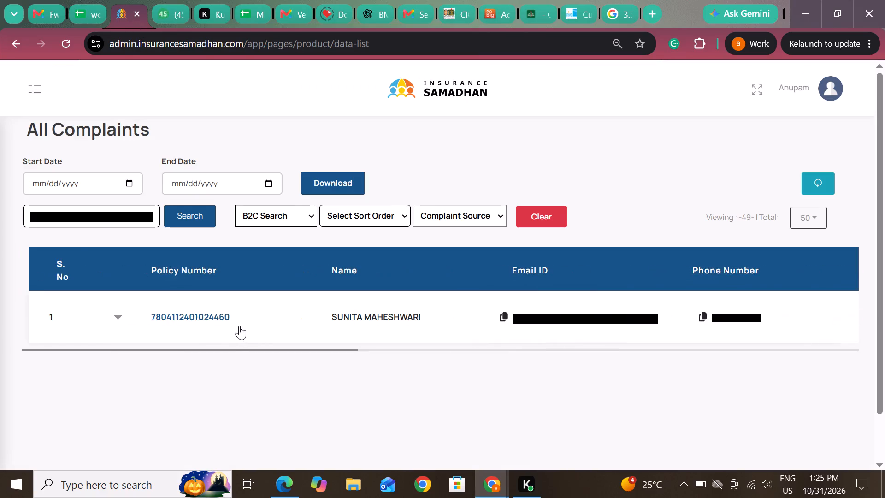
pyautogui.hscroll(-2, 239, 326)
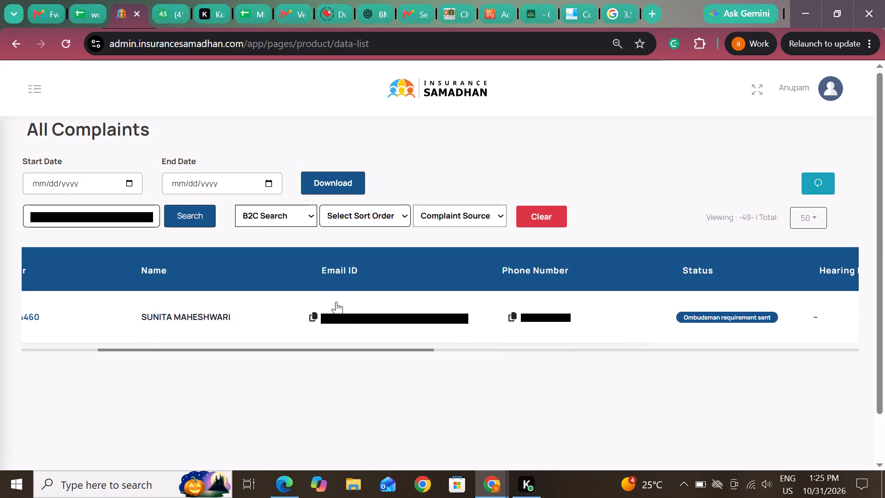
# Expand the called customer's complaint row, open its communication log to review the recent entries, and close the log.
pyautogui.scroll(1, 329, 298)
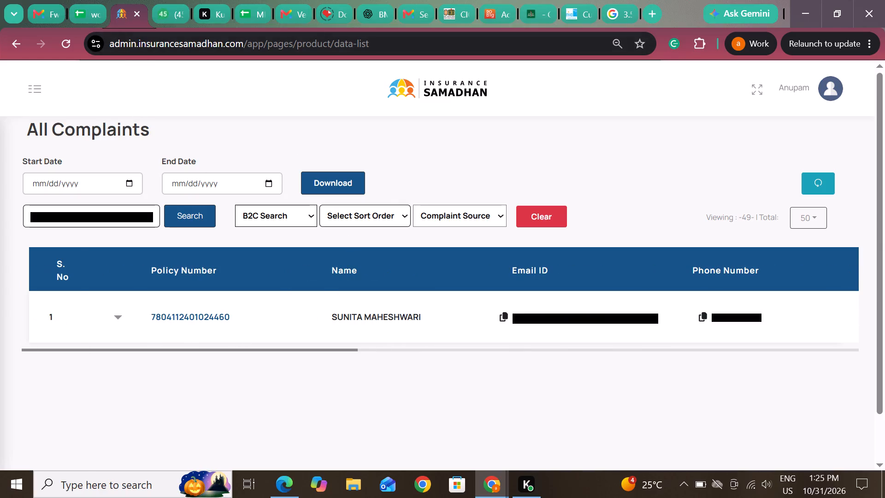
pyautogui.hscroll(-2, 283, 330)
pyautogui.click(432, 326)
pyautogui.hscroll(-1, 432, 326)
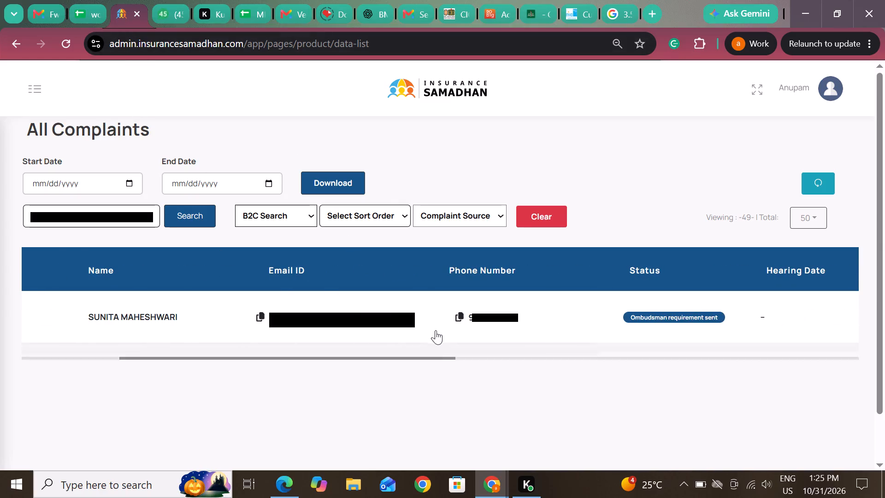
pyautogui.click(471, 365)
pyautogui.scroll(7, 245, 267)
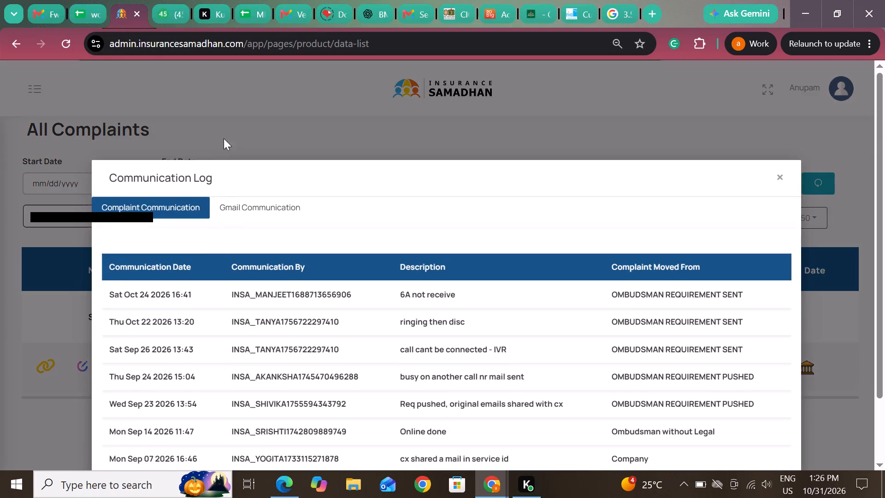
pyautogui.click(225, 124)
pyautogui.hscroll(5, 214, 314)
# Read the forwarded complaint update email in Gmail, including the attached screenshot of the ombudsman's text message.
pyautogui.click(46, 12)
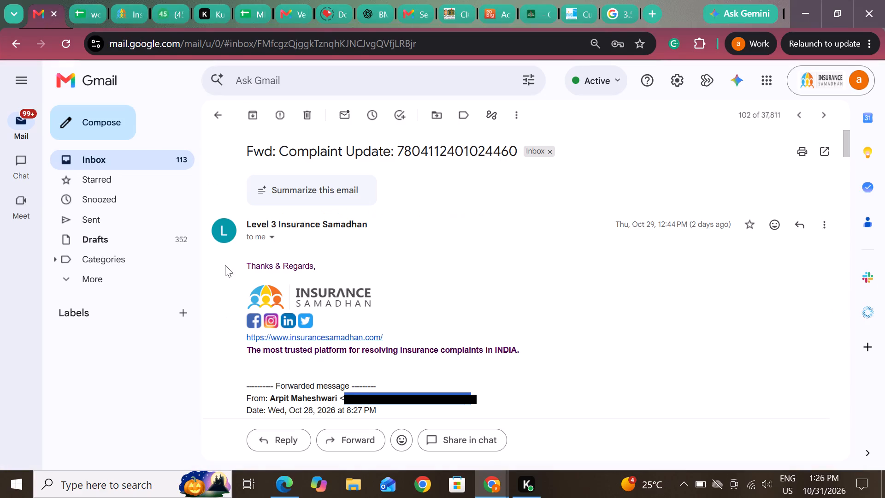
pyautogui.scroll(-12, 285, 219)
pyautogui.scroll(7, 283, 303)
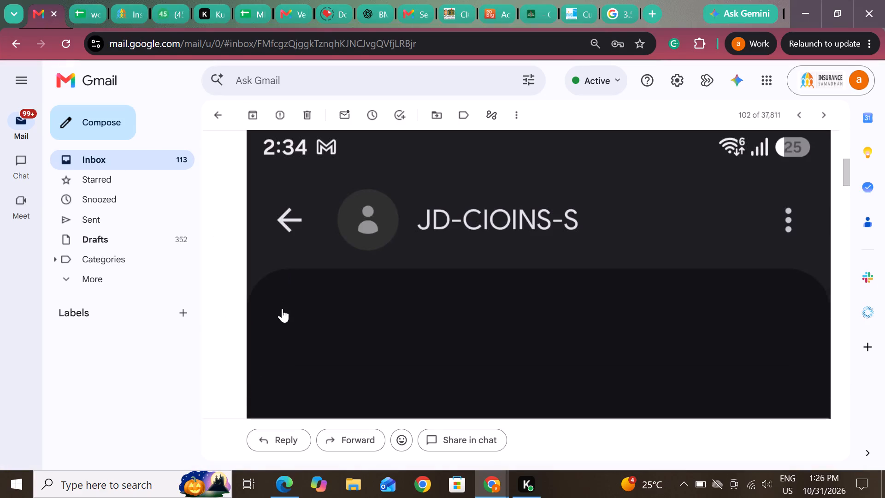
pyautogui.scroll(4, 282, 308)
pyautogui.scroll(-17, 283, 301)
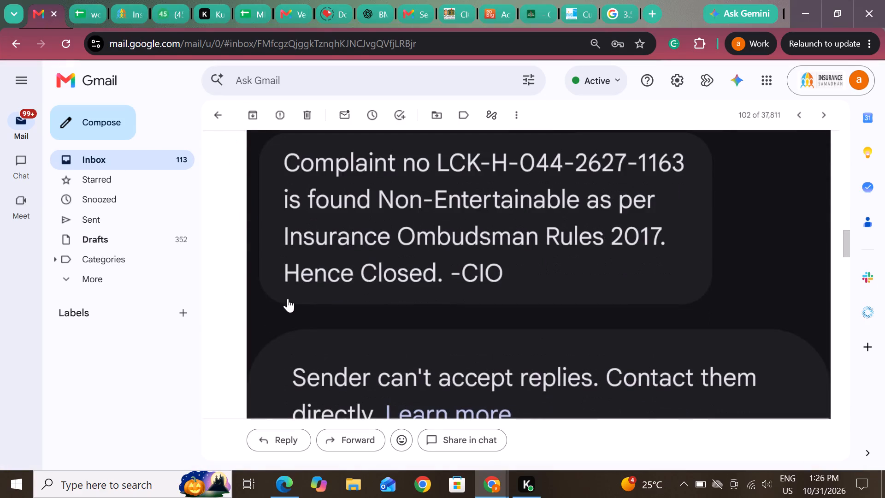
pyautogui.scroll(6, 288, 298)
# Compare the complaint row's details and status in the admin portal with the ombudsman message in the forwarded Gmail email.
pyautogui.click(129, 20)
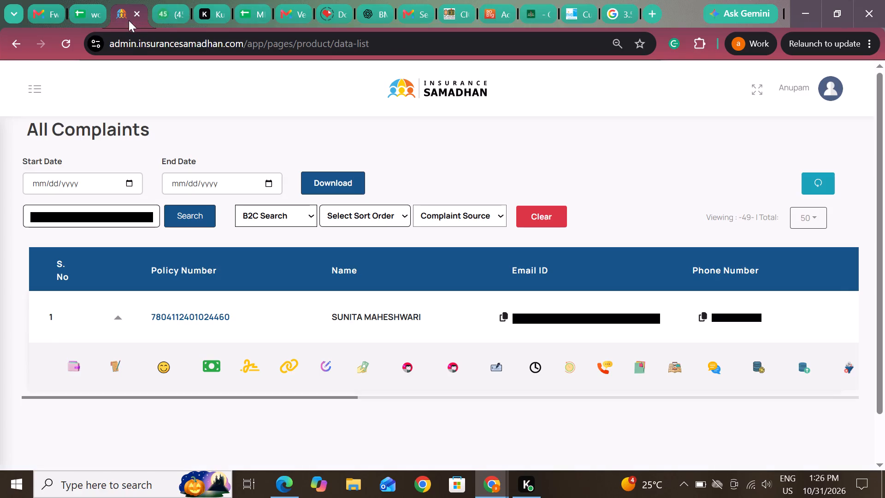
pyautogui.hscroll(-5, 278, 319)
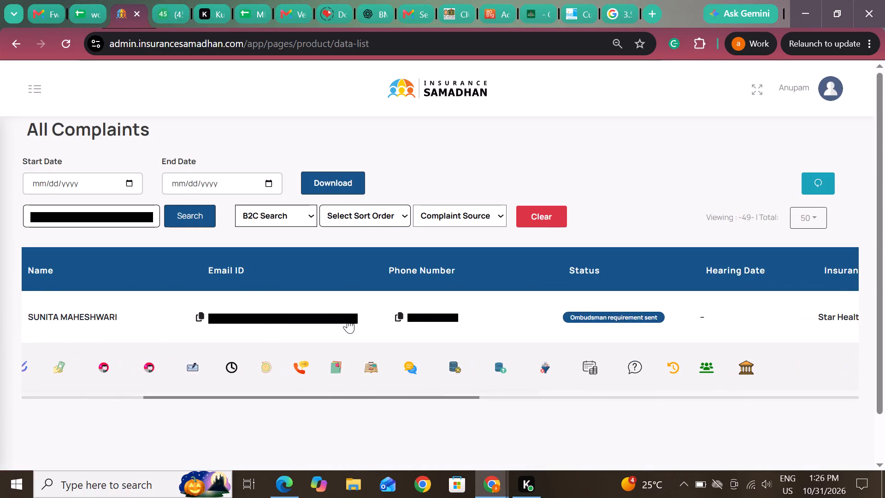
pyautogui.hscroll(-1, 348, 319)
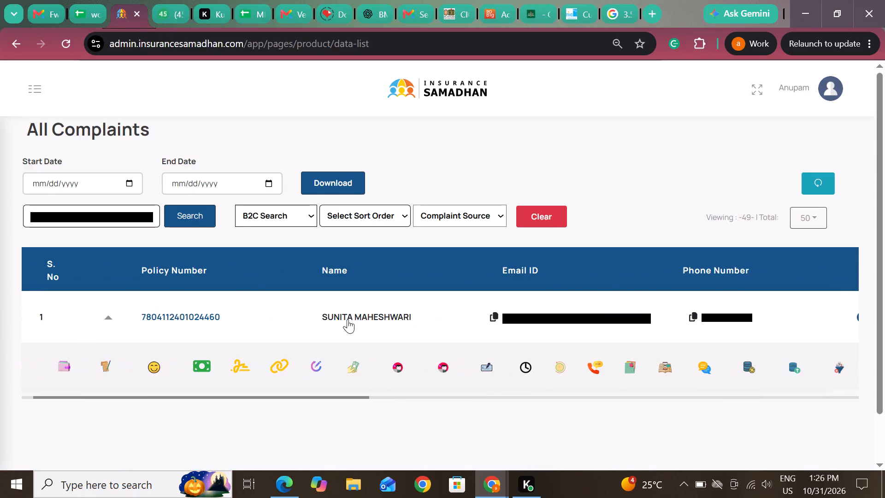
pyautogui.hscroll(-1, 348, 319)
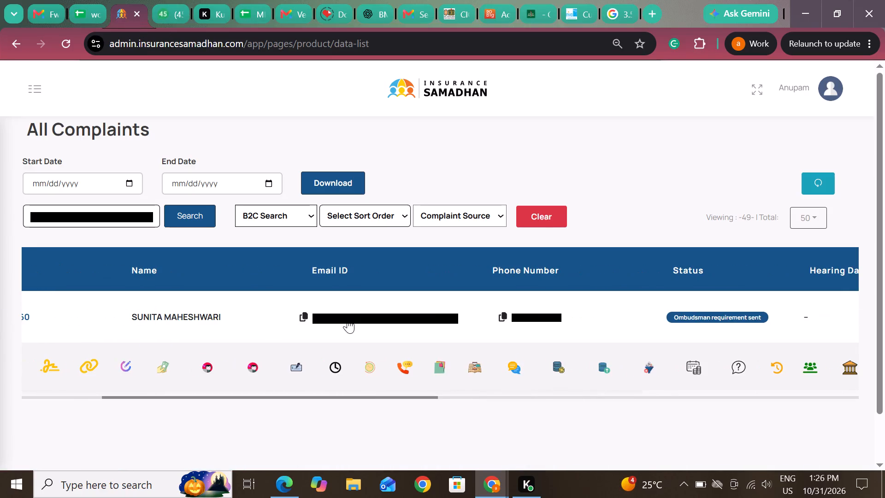
pyautogui.hscroll(-1, 348, 319)
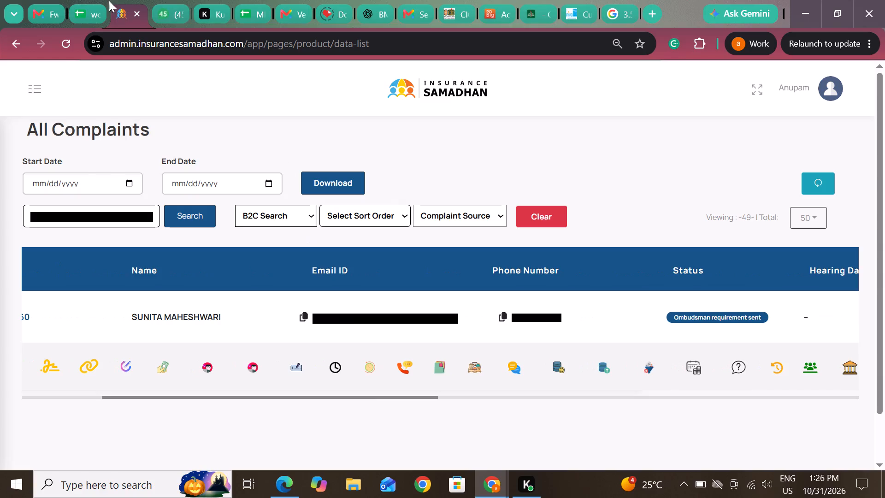
pyautogui.click(50, 18)
pyautogui.scroll(-7, 372, 248)
pyautogui.scroll(11, 350, 322)
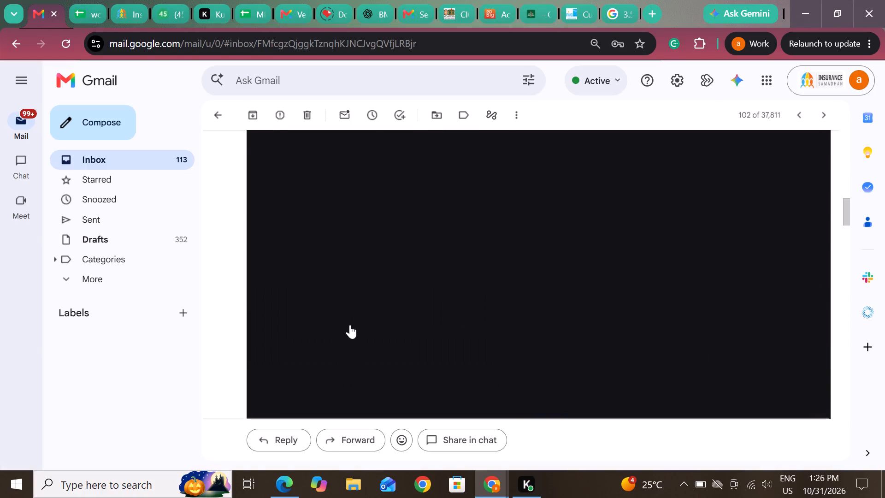
pyautogui.scroll(12, 350, 325)
pyautogui.scroll(-3, 328, 237)
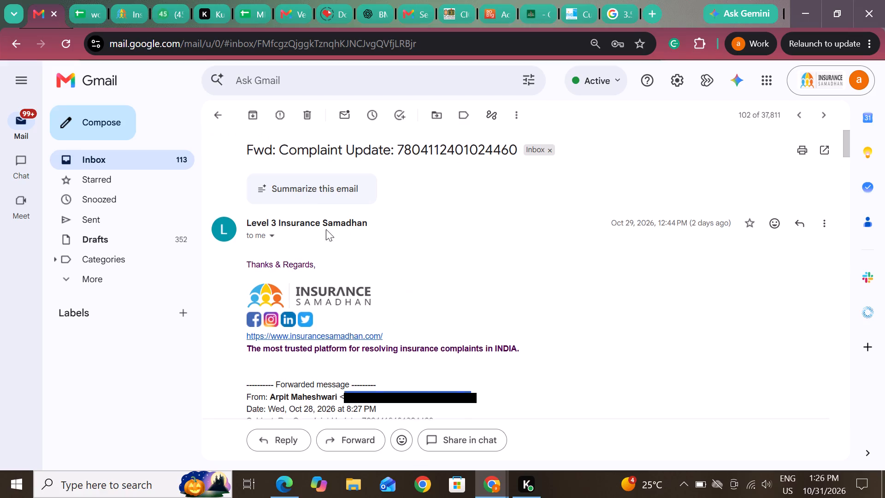
pyautogui.scroll(-13, 326, 229)
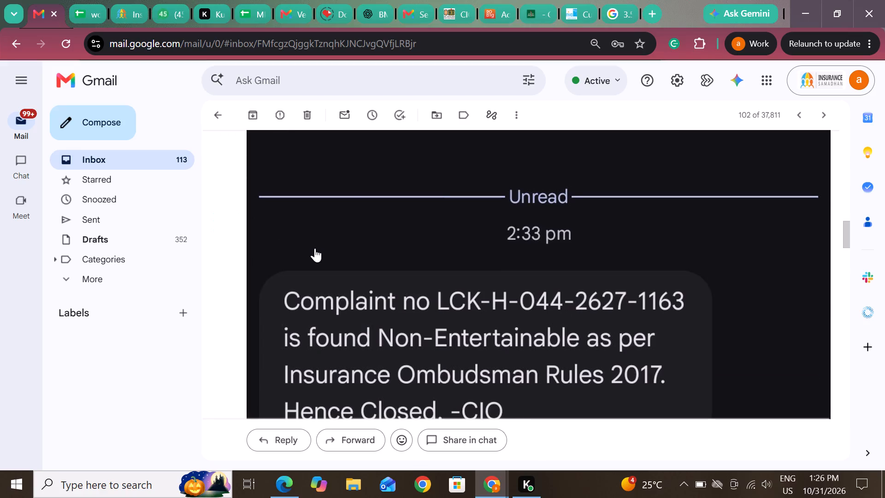
# Switch to Smartflo's live calls page, expand the call statistics, and minimize the dialer to view them.
pyautogui.click(495, 15)
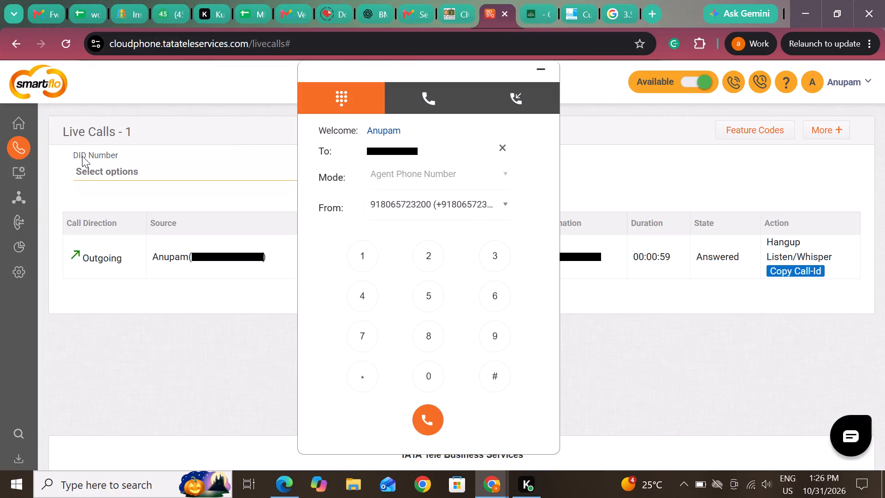
pyautogui.click(827, 123)
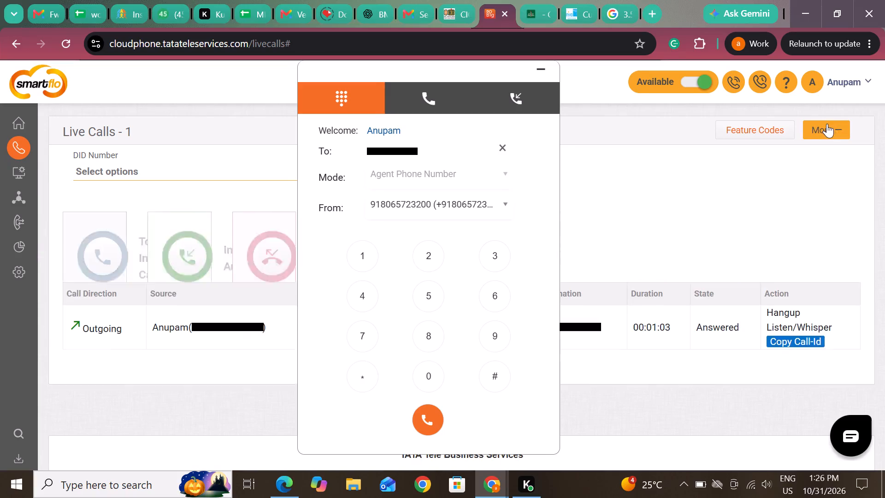
pyautogui.click(825, 133)
pyautogui.click(825, 133)
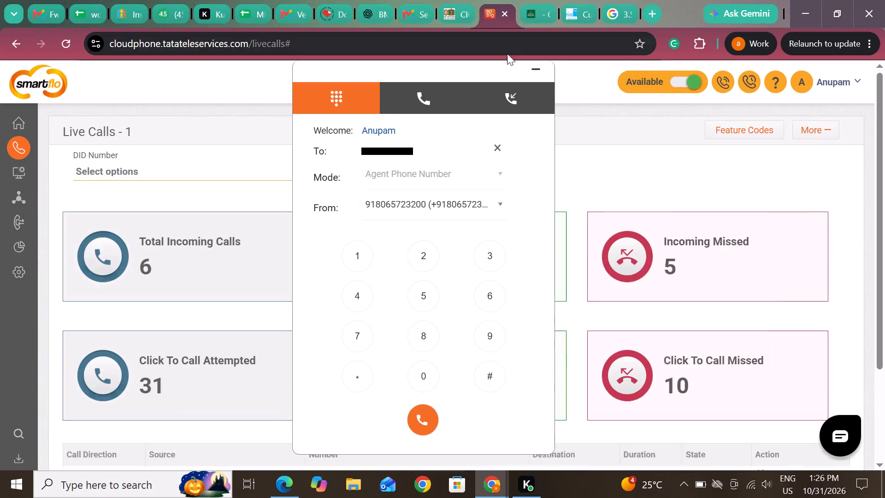
pyautogui.click(539, 71)
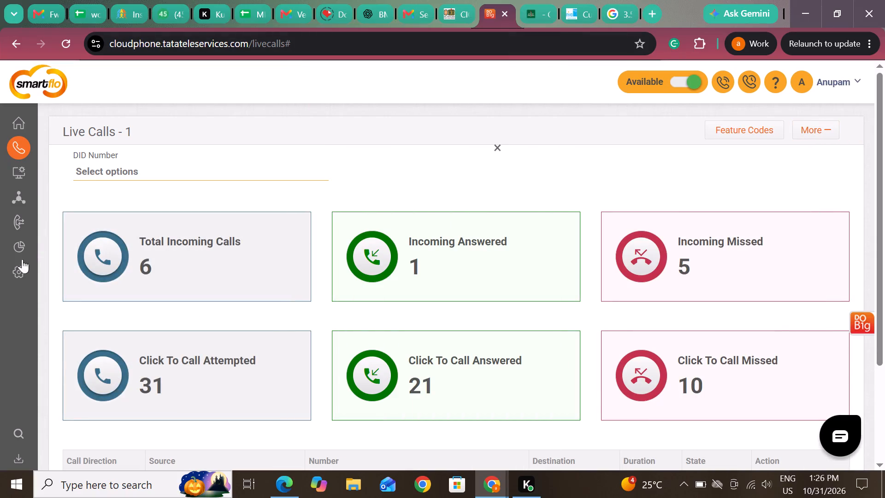
# Open the call logs in Smartflo and switch to the old call detail records (CDR).
pyautogui.click(27, 225)
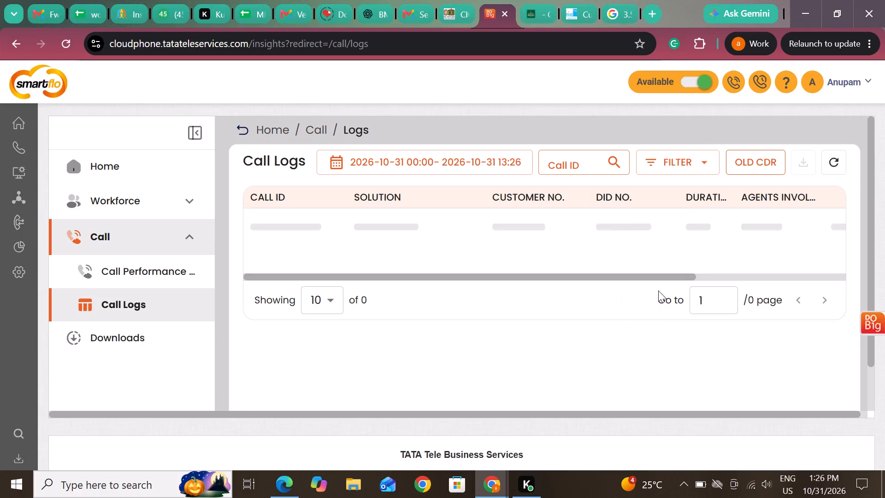
pyautogui.click(724, 162)
pyautogui.click(736, 165)
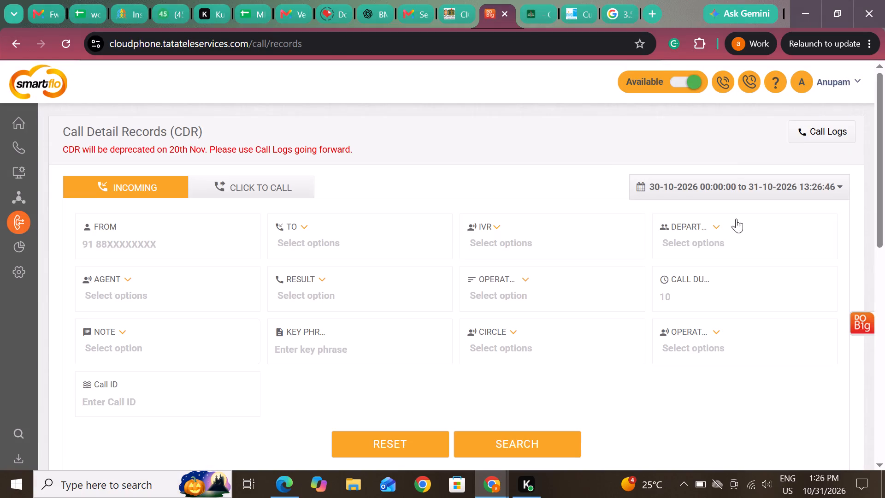
# Set the date range of the call detail records to Today and dismiss the help prompt.
pyautogui.scroll(-1, 363, 159)
pyautogui.click(642, 120)
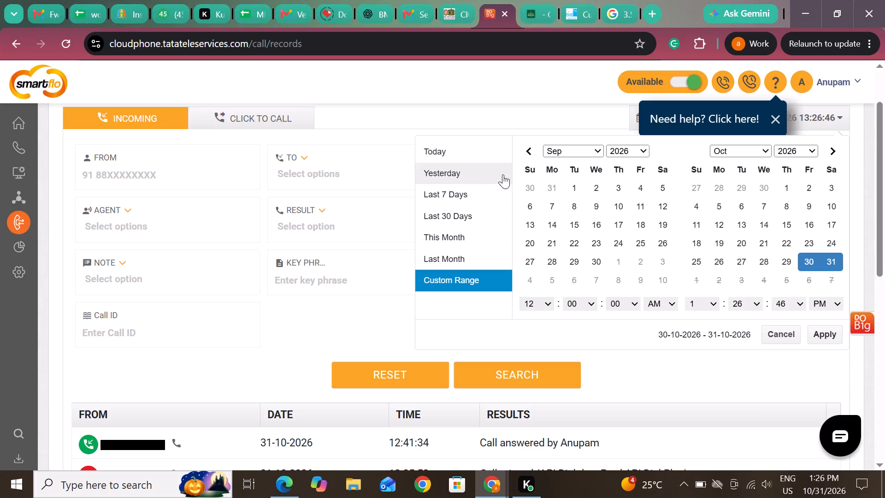
pyautogui.click(465, 148)
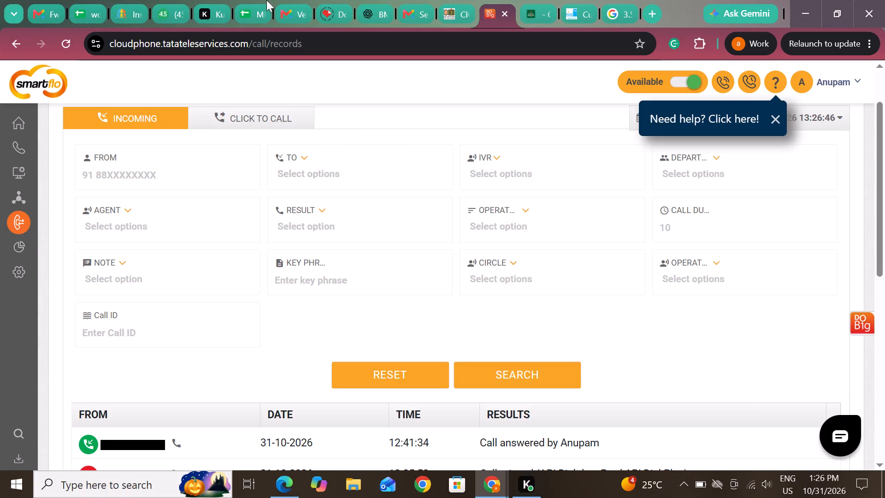
pyautogui.click(776, 115)
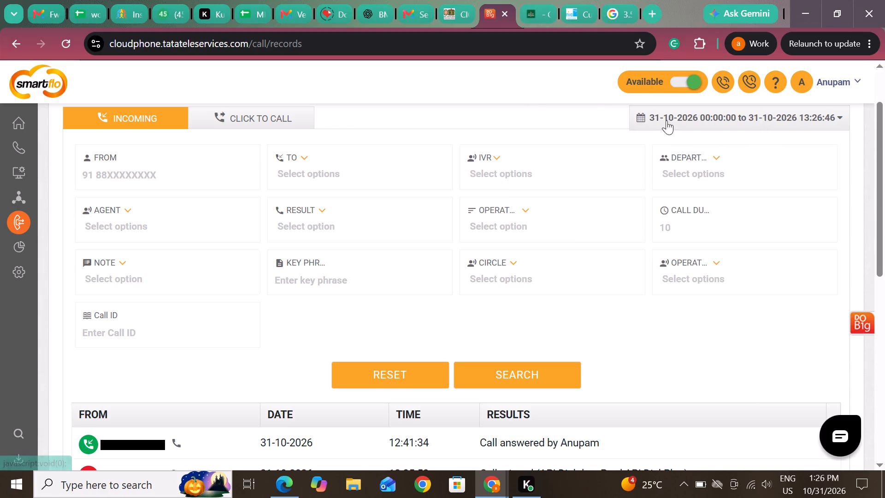
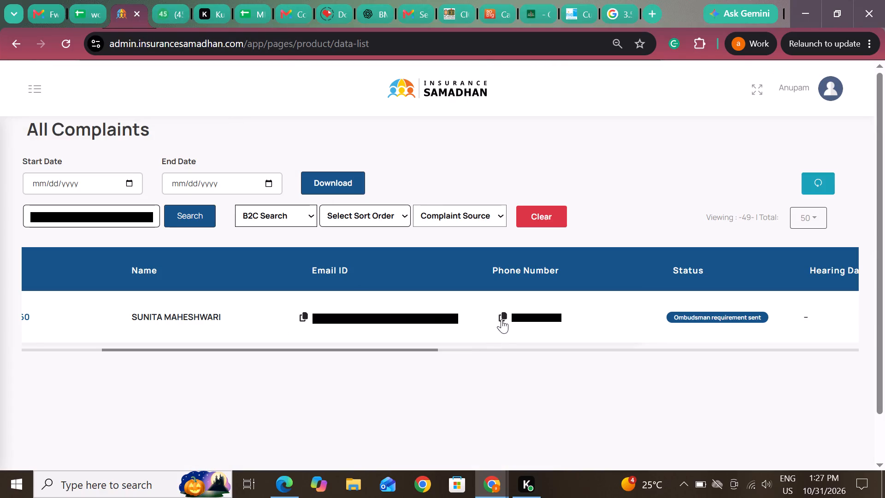
# Copy the complainant's phone number from the complaint row, replace the Smartflo dialer's To entry with it, and place the call.
pyautogui.click(502, 319)
pyautogui.click(507, 19)
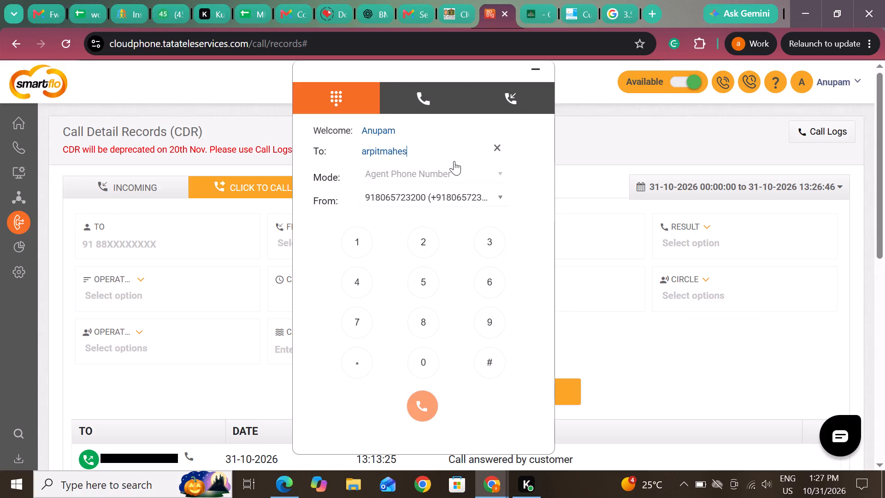
pyautogui.keyDown('ctrl'); pyautogui.click(444, 160); pyautogui.keyUp('ctrl')
pyautogui.keyDown('ctrl'); pyautogui.tripleClick(442, 155); pyautogui.keyUp('ctrl')
pyautogui.hotkey('ctrl', 'v')
pyautogui.click(421, 403)
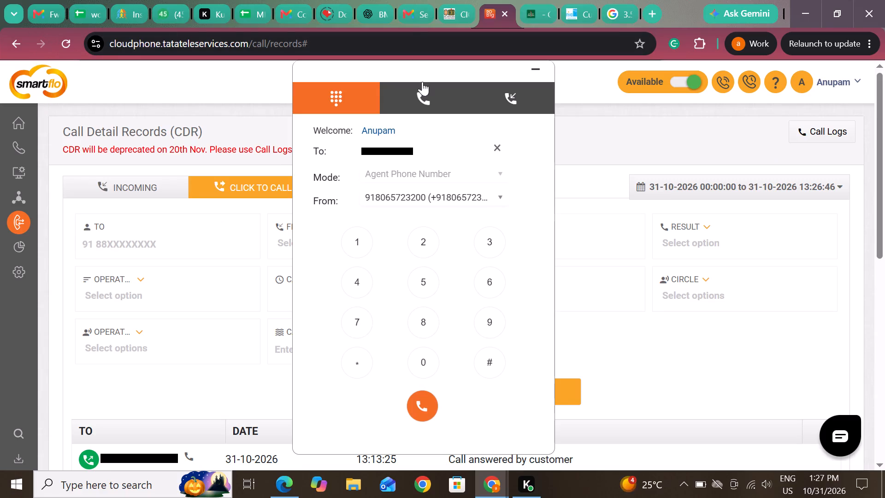
# Return to the complaints list in the admin portal and check the called complainant's record.
pyautogui.click(130, 11)
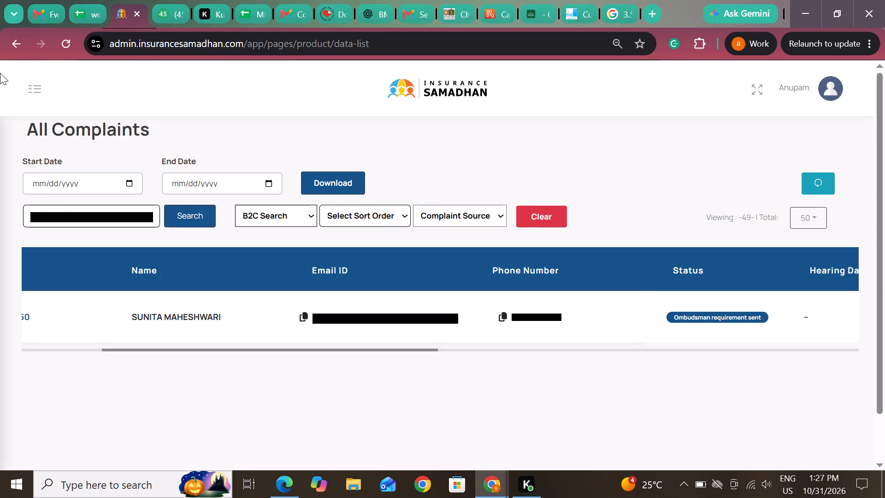
pyautogui.tripleClick(127, 224)
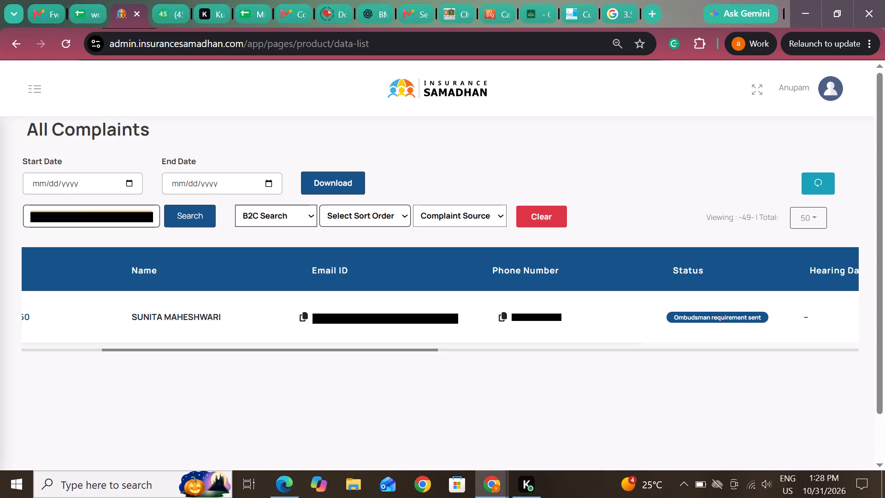
pyautogui.click(145, 106)
# Go back to the forwarded ombudsman email in Gmail and read through the quoted thread to the list of required documents.
pyautogui.click(45, 18)
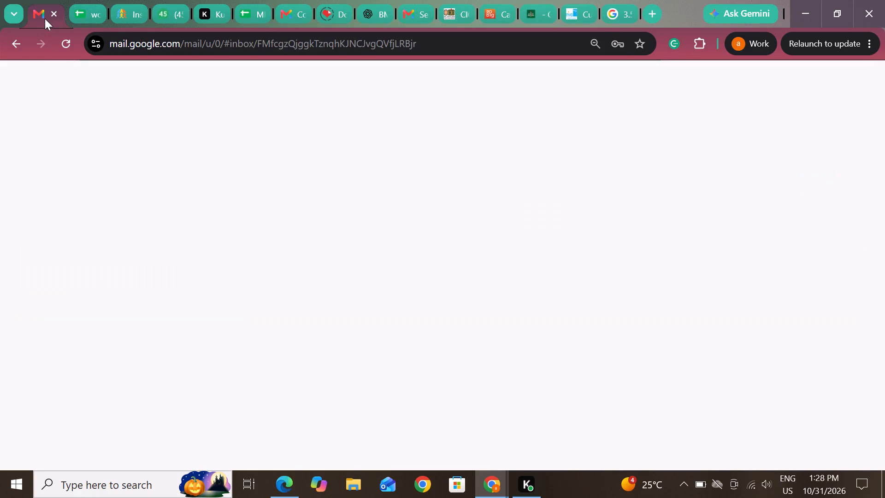
pyautogui.scroll(-4, 350, 218)
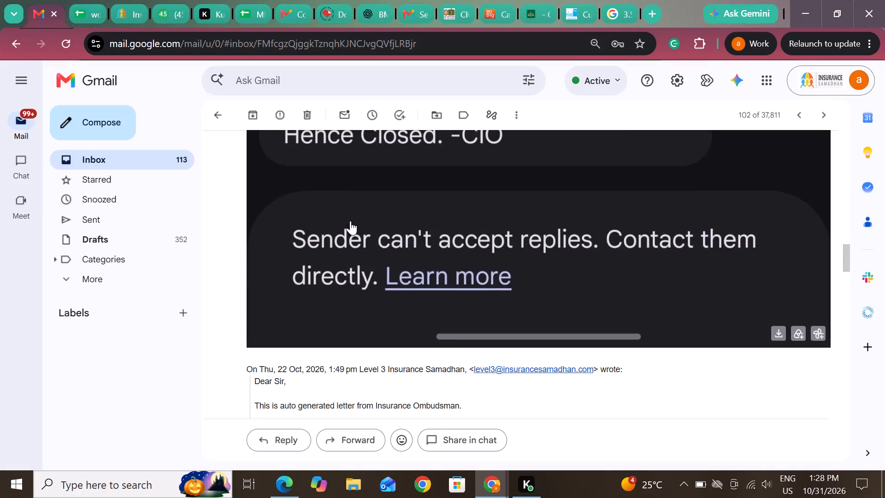
pyautogui.scroll(-8, 350, 230)
pyautogui.scroll(-14, 301, 230)
pyautogui.scroll(-16, 287, 264)
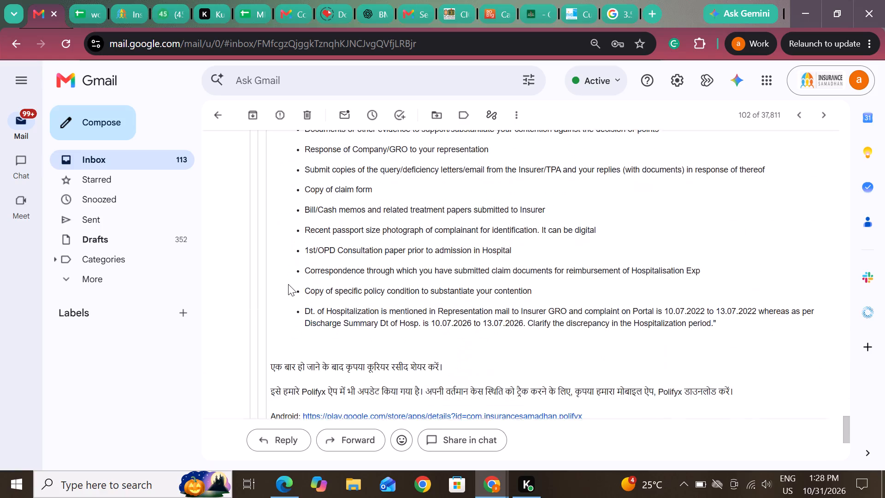
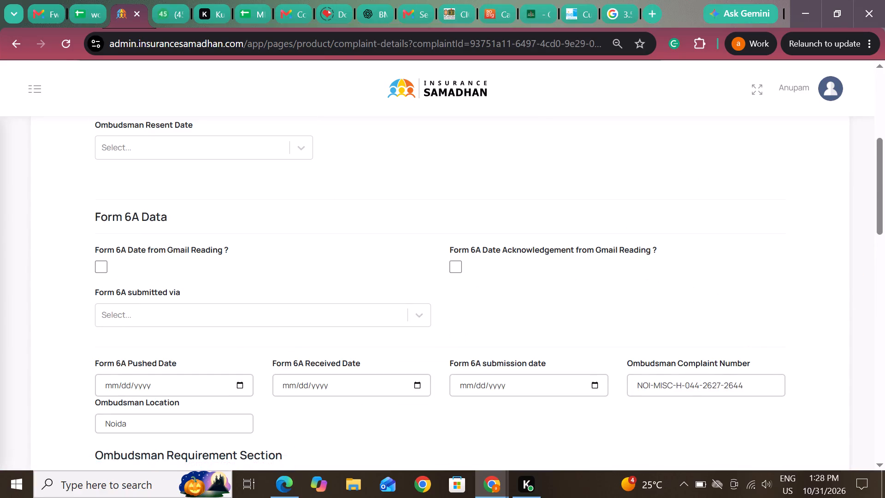
pyautogui.click(746, 385)
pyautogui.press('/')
pyautogui.hotkey('ctrl', 'v')
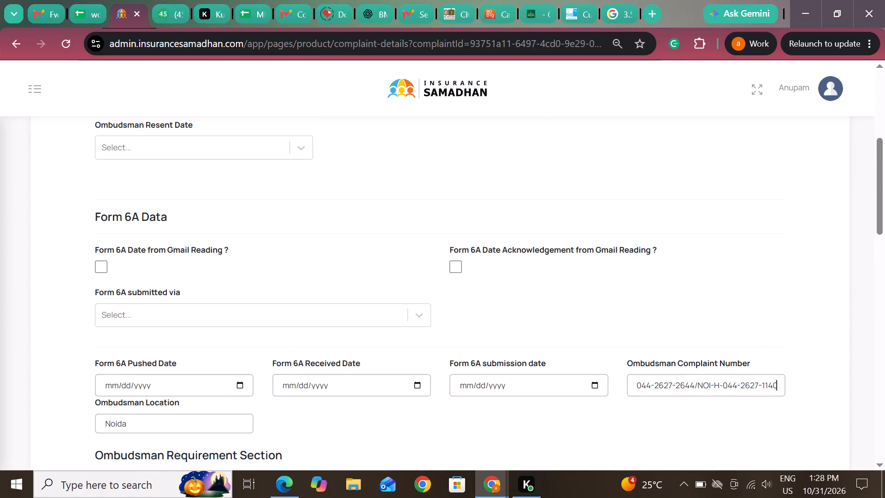
pyautogui.click(418, 387)
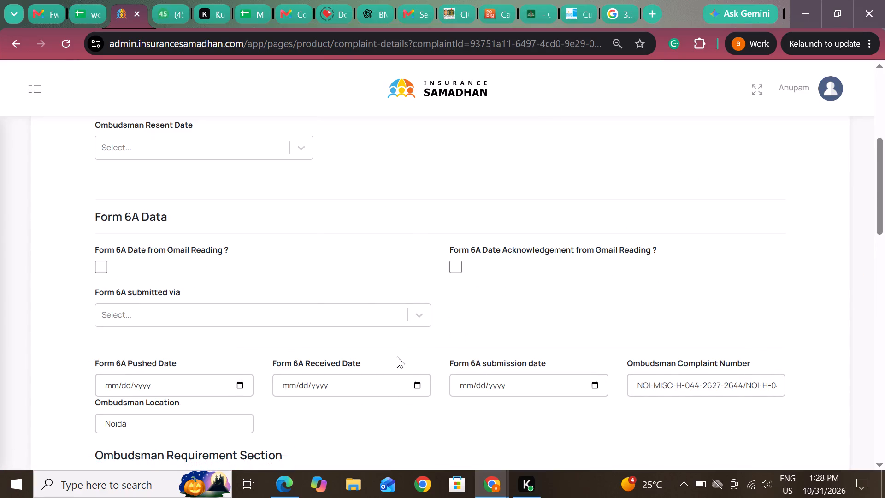
pyautogui.click(392, 357)
pyautogui.scroll(7, 743, 178)
pyautogui.click(816, 141)
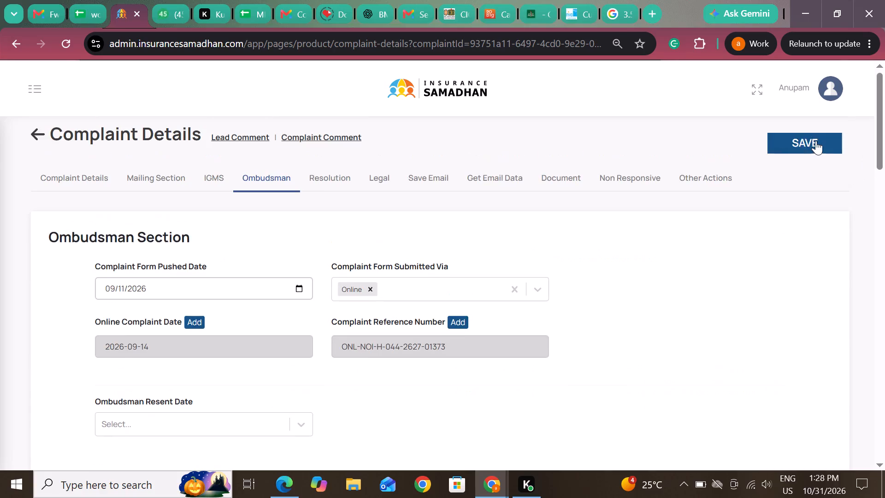
# Return from the complaint details to the All Complaints list and open the complainant's Communication Log to review the complaint communication entries.
pyautogui.click(36, 130)
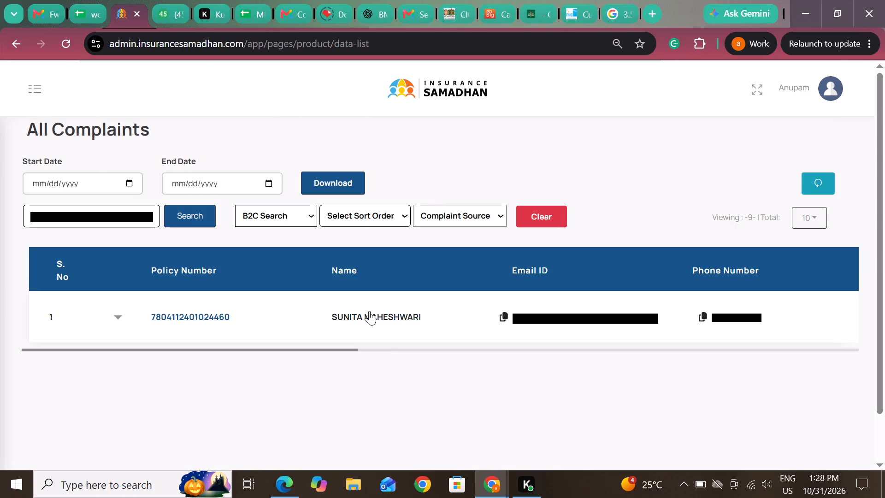
pyautogui.hscroll(-2, 369, 311)
pyautogui.click(431, 332)
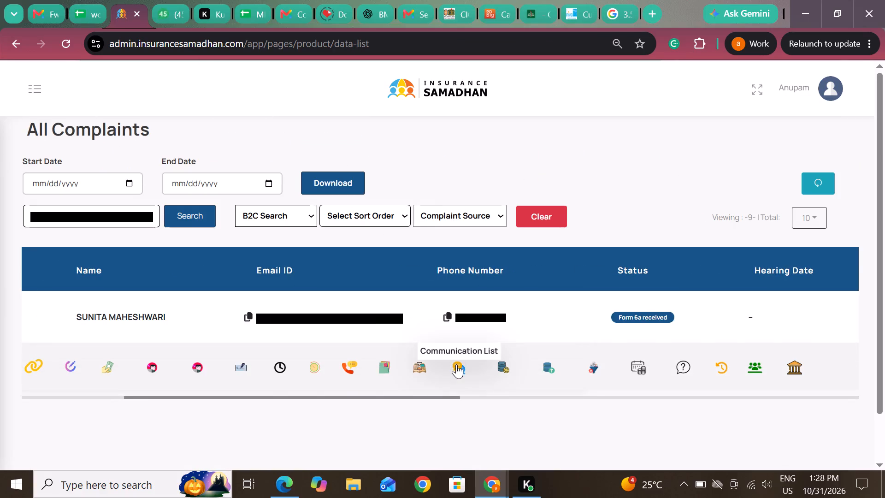
pyautogui.click(456, 364)
pyautogui.scroll(-9, 378, 347)
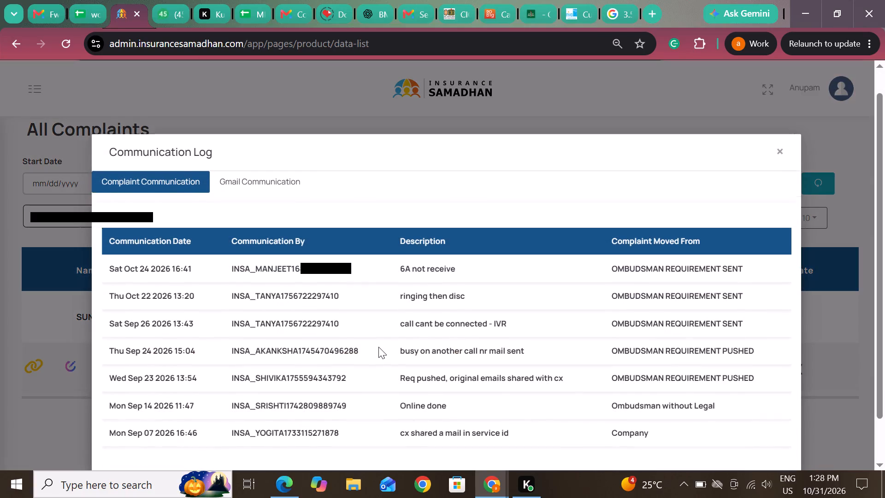
pyautogui.click(498, 448)
pyautogui.click(495, 440)
pyautogui.click(337, 357)
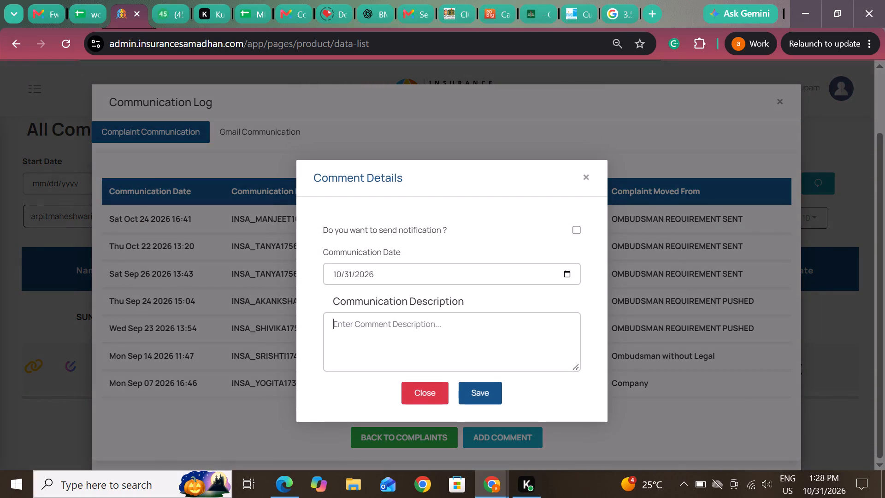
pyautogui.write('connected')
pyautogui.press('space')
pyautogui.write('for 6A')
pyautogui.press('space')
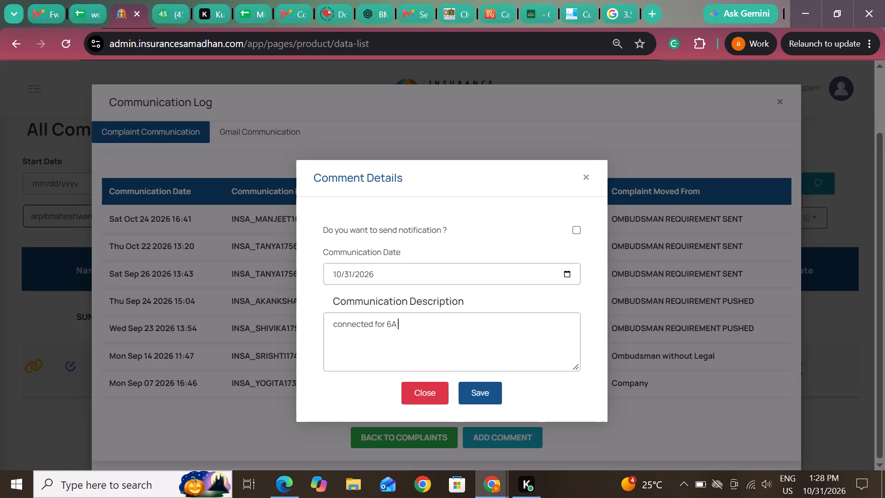
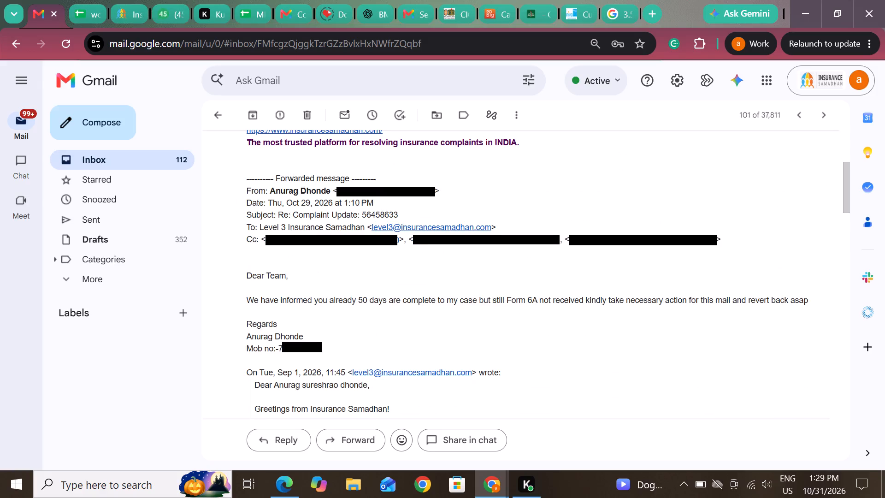
# Copy the policy number from the forwarded email's "Complaint Update" subject line and search for it in the admin portal's All Complaints list.
pyautogui.moveTo(362, 215); pyautogui.dragTo(416, 209)
pyautogui.hotkey('ctrl', 'c')
pyautogui.hotkey('ctrl', 'c')
pyautogui.hotkey('ctrl', 'c')
pyautogui.click(126, 15)
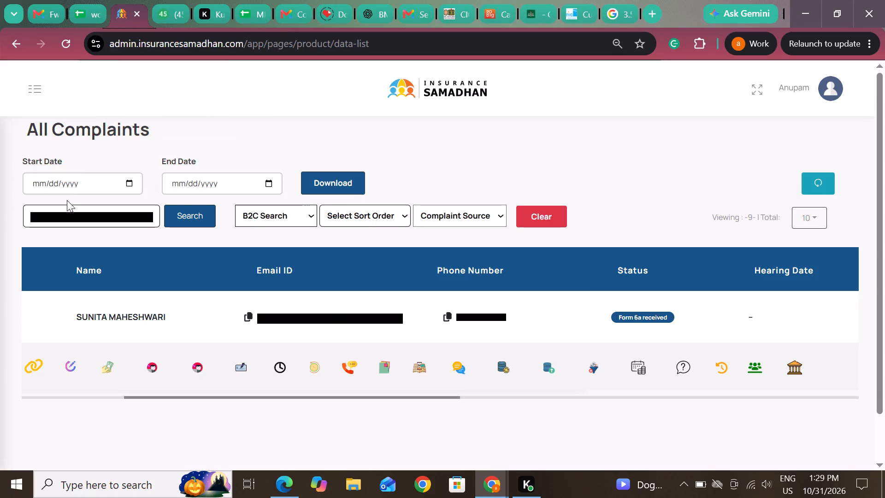
pyautogui.keyDown('ctrl'); pyautogui.tripleClick(75, 224); pyautogui.keyUp('ctrl')
pyautogui.hotkey('ctrl', 'v')
pyautogui.click(189, 227)
pyautogui.click(186, 213)
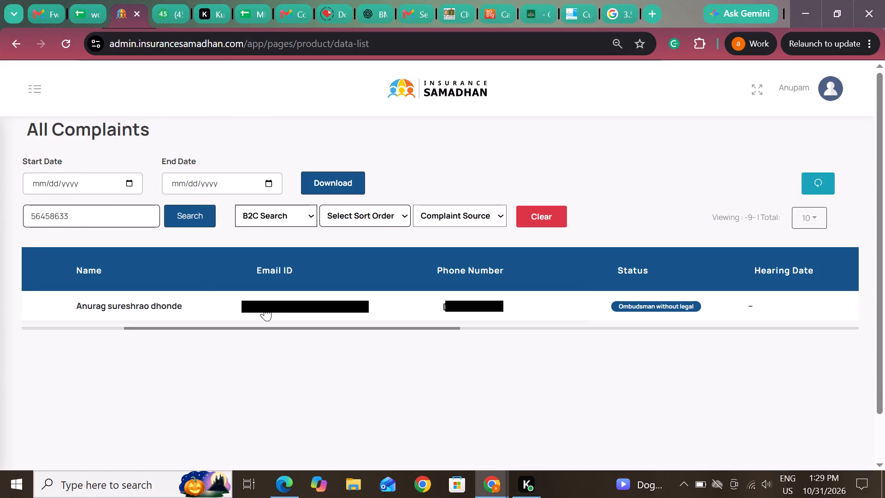
# Open the found complaint's Communication Log, review the complaint communication entries, and close the log and the complaint's expanded row.
pyautogui.hscroll(-1, 265, 307)
pyautogui.hscroll(-1, 337, 303)
pyautogui.click(411, 309)
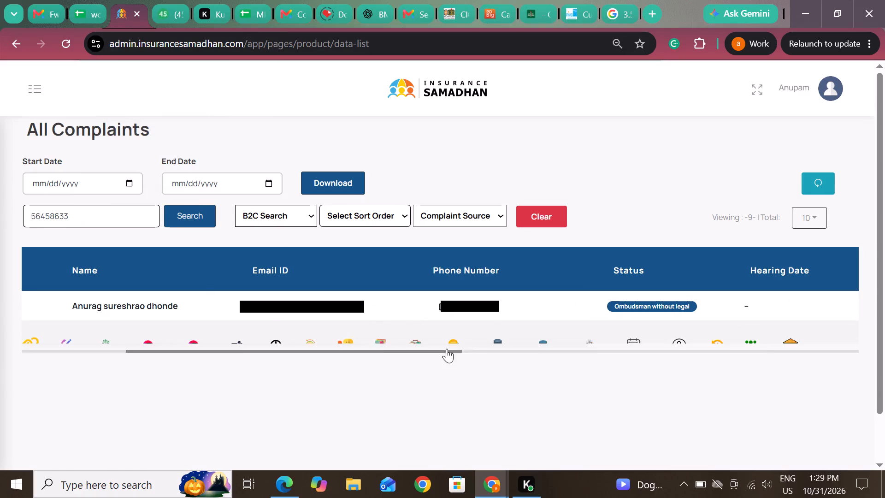
pyautogui.click(451, 352)
pyautogui.scroll(7, 208, 265)
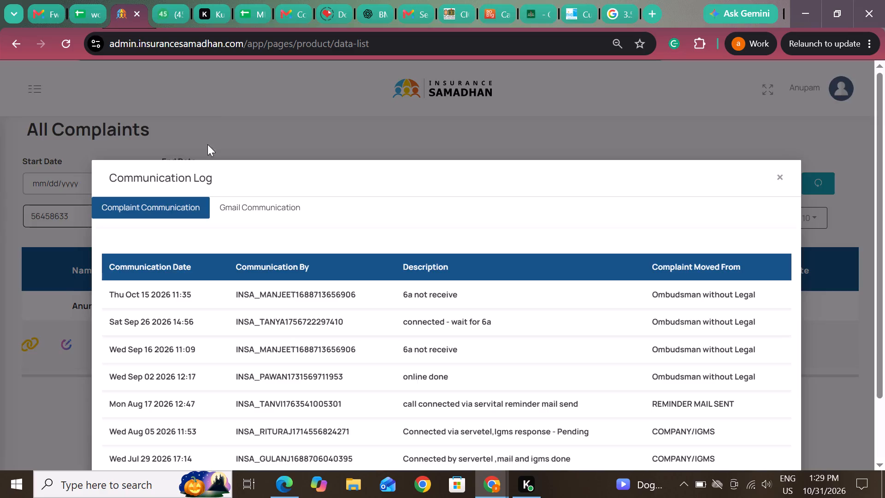
pyautogui.click(209, 102)
pyautogui.hscroll(2, 204, 304)
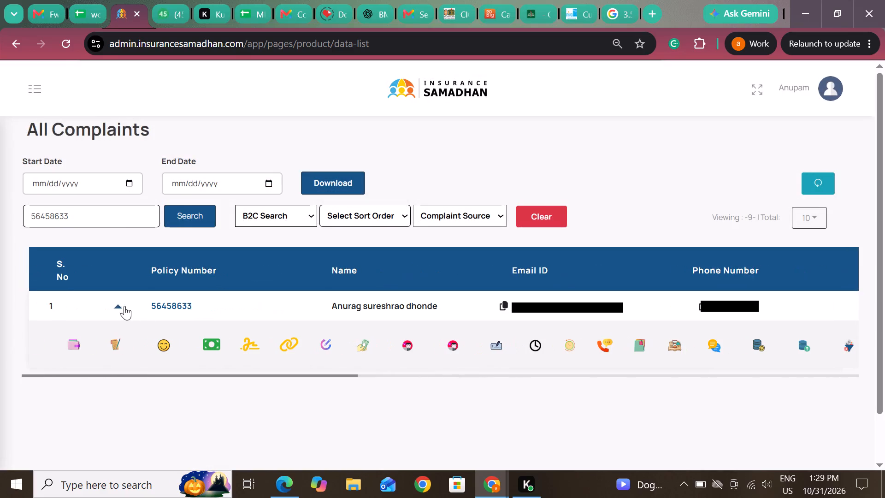
pyautogui.click(124, 305)
# Copy the complainant's phone number from the complaint list and call it with the Smartflo dialer.
pyautogui.hscroll(-2, 352, 303)
pyautogui.click(454, 305)
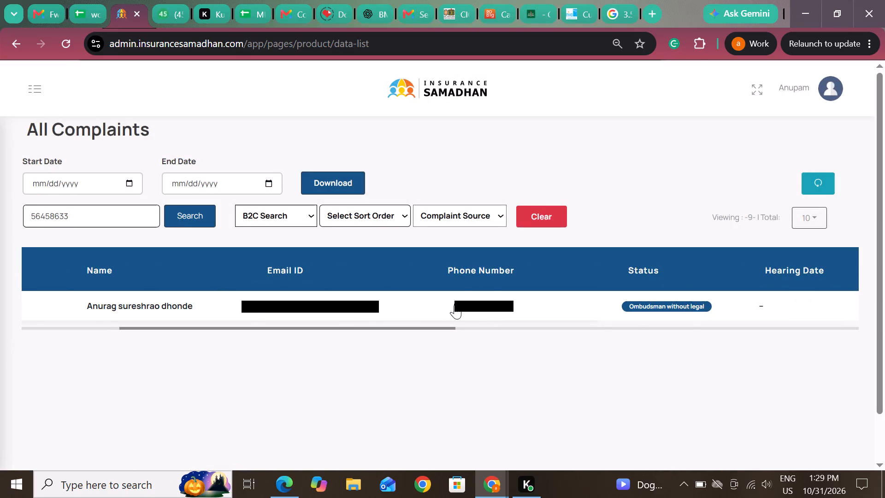
pyautogui.hscroll(-1, 460, 304)
pyautogui.scroll(3, 490, 6)
pyautogui.click(494, 18)
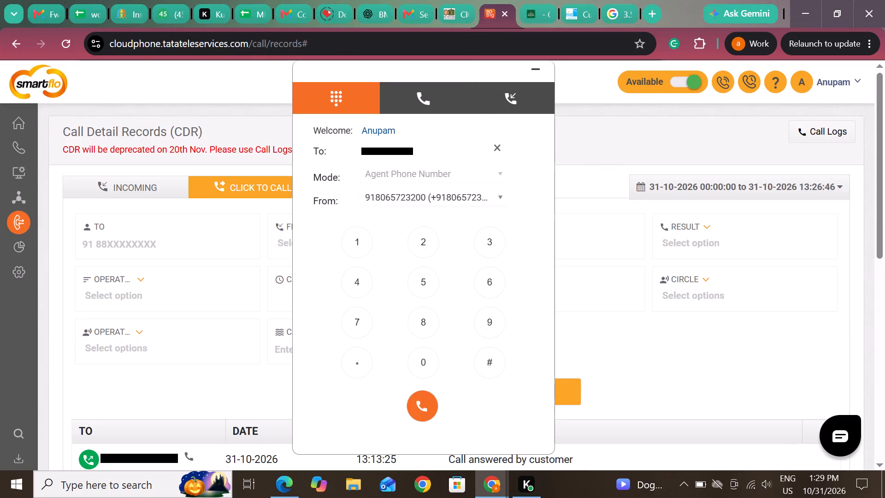
pyautogui.keyDown('ctrl'); pyautogui.doubleClick(414, 147); pyautogui.keyUp('ctrl')
pyautogui.hotkey('ctrl', 'v')
pyautogui.click(424, 420)
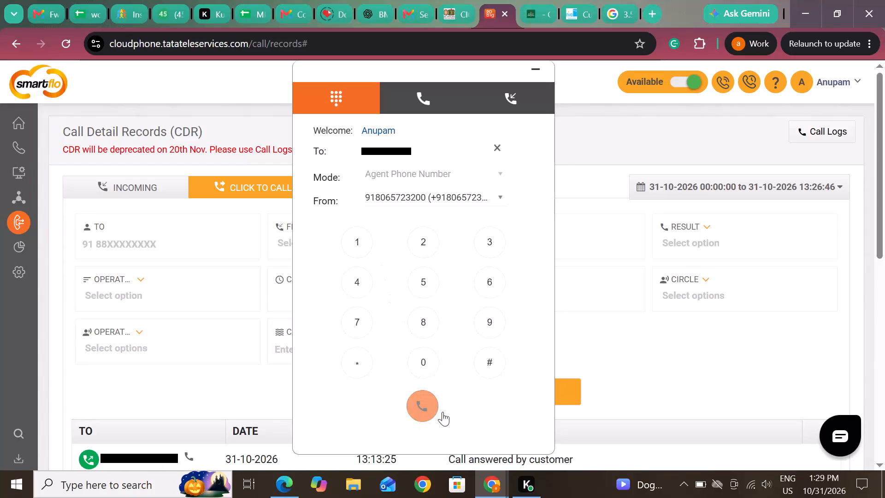
# Switch back to the admin portal's All Complaints list and expand the called complainant's row.
pyautogui.scroll(8, 191, 91)
pyautogui.click(123, 20)
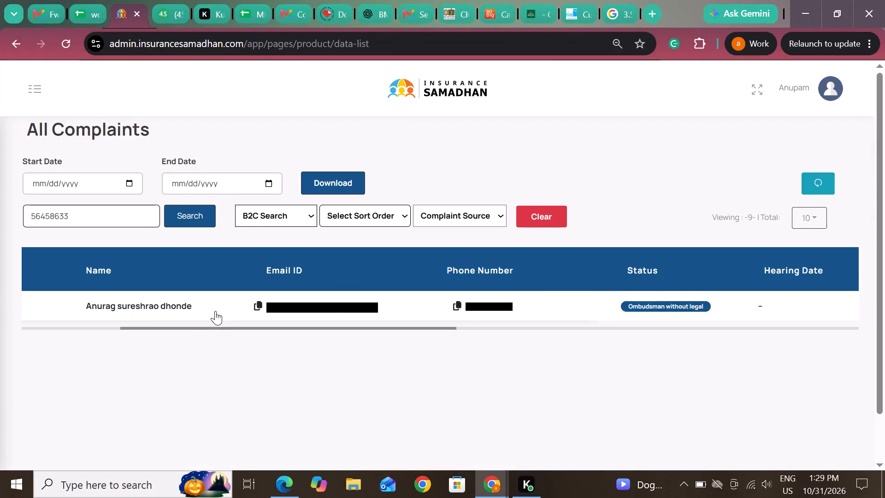
pyautogui.hscroll(1, 215, 311)
pyautogui.click(101, 305)
pyautogui.click(119, 302)
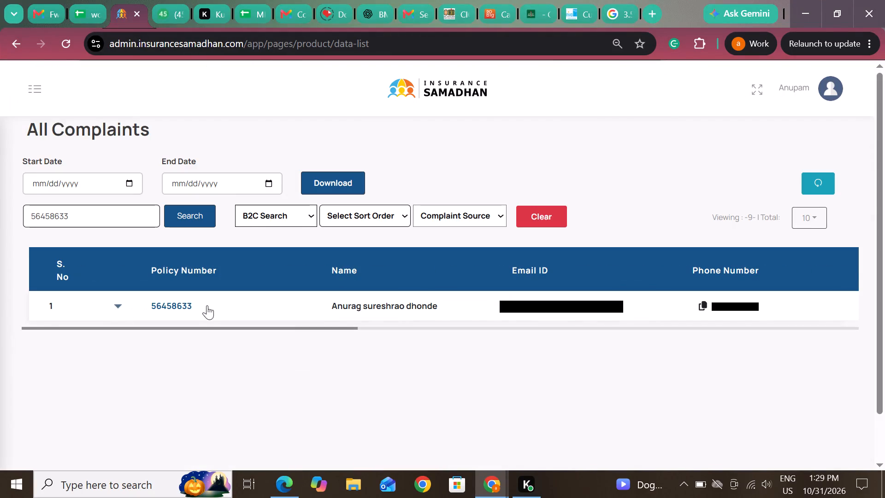
pyautogui.hscroll(-3, 207, 305)
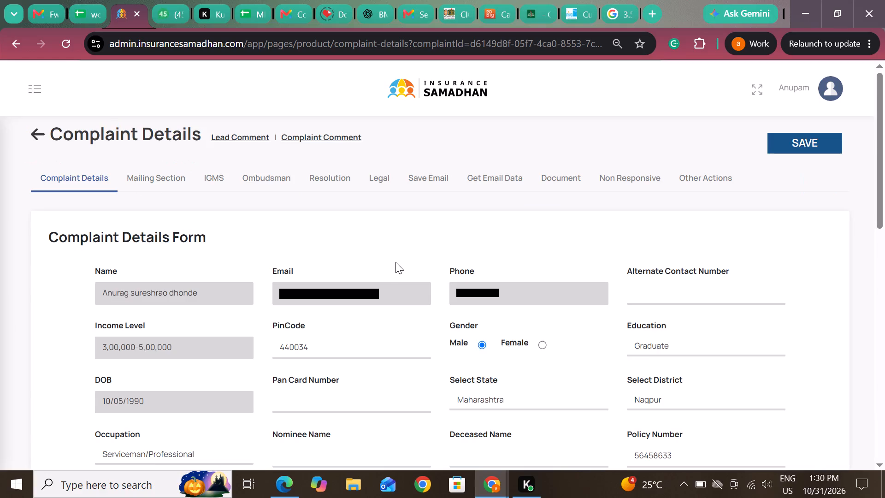
pyautogui.click(265, 174)
pyautogui.scroll(-4, 283, 253)
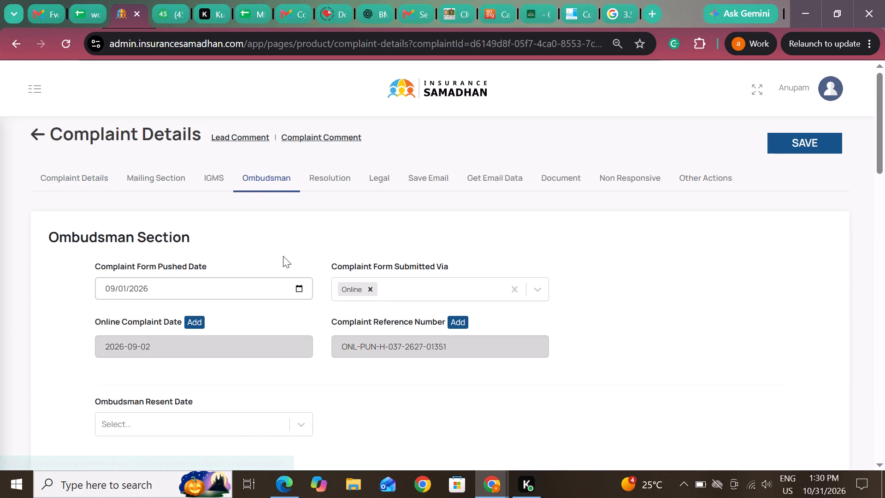
pyautogui.scroll(-10, 283, 258)
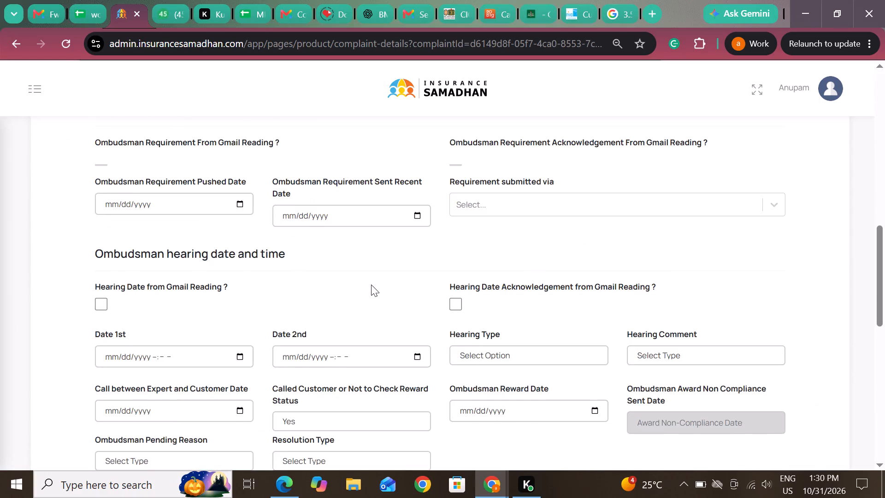
pyautogui.scroll(11, 371, 285)
# Review the complaint comments in the Communication Log and close the log.
pyautogui.click(335, 140)
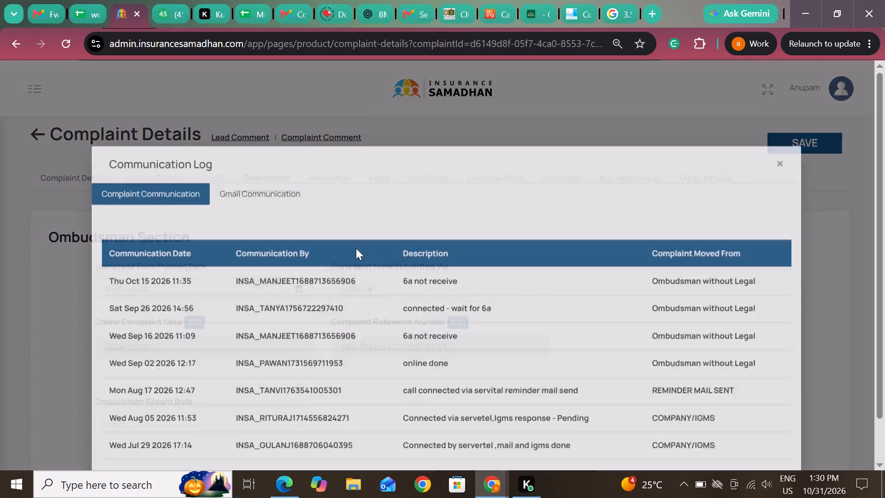
pyautogui.scroll(6, 356, 248)
pyautogui.click(374, 110)
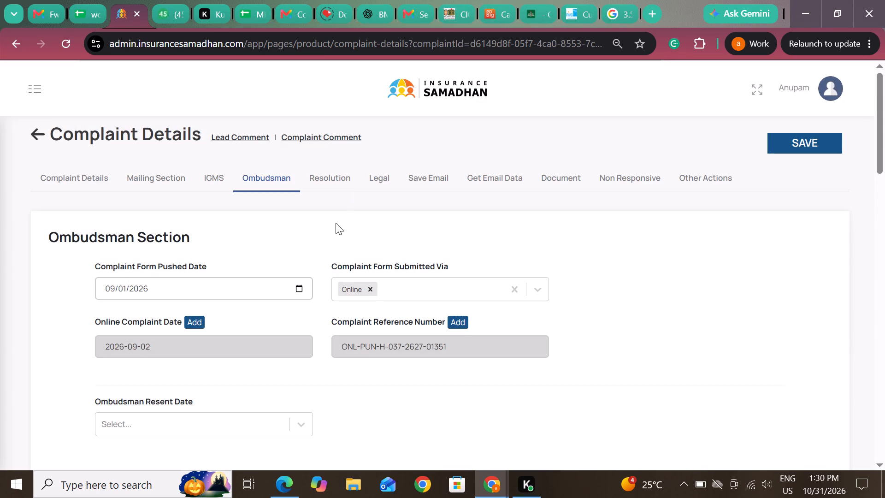
pyautogui.scroll(-5, 478, 238)
pyautogui.scroll(13, 479, 254)
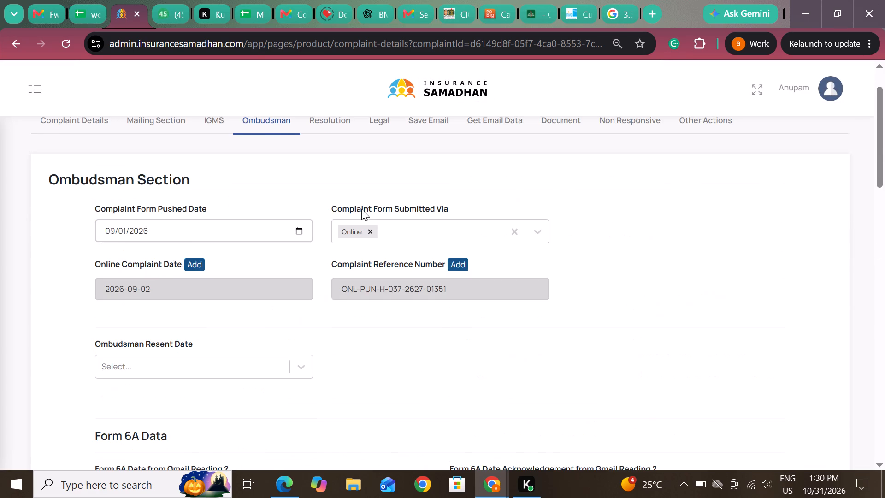
pyautogui.click(329, 138)
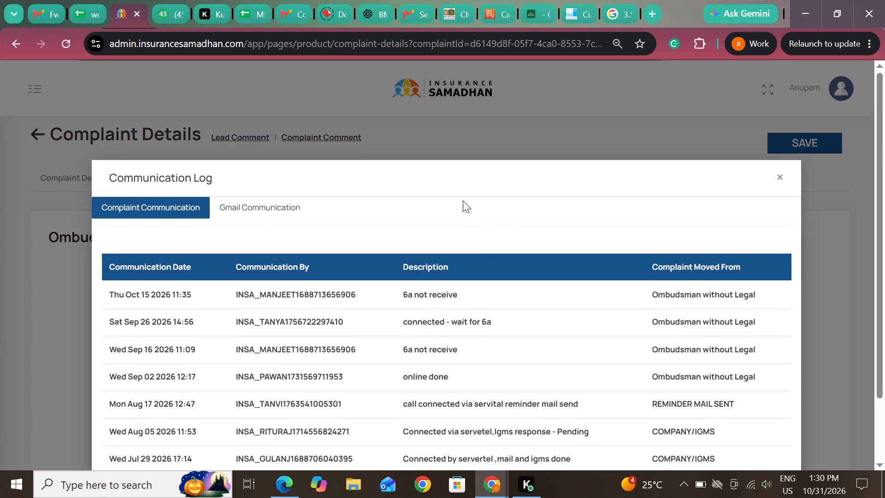
pyautogui.click(416, 133)
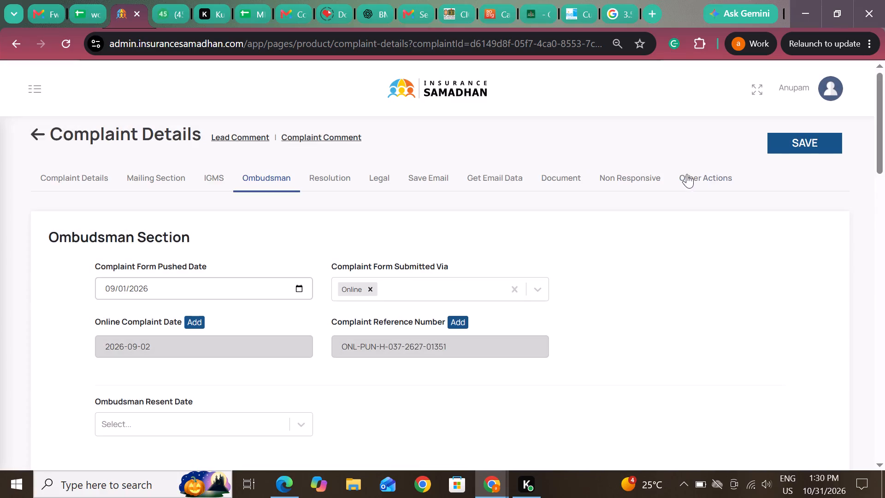
# From Other Actions, generate a single Form 6A Reminder Mail to the Pune ombudsman and send it.
pyautogui.click(691, 175)
pyautogui.scroll(-4, 13, 204)
pyautogui.scroll(-2, 91, 266)
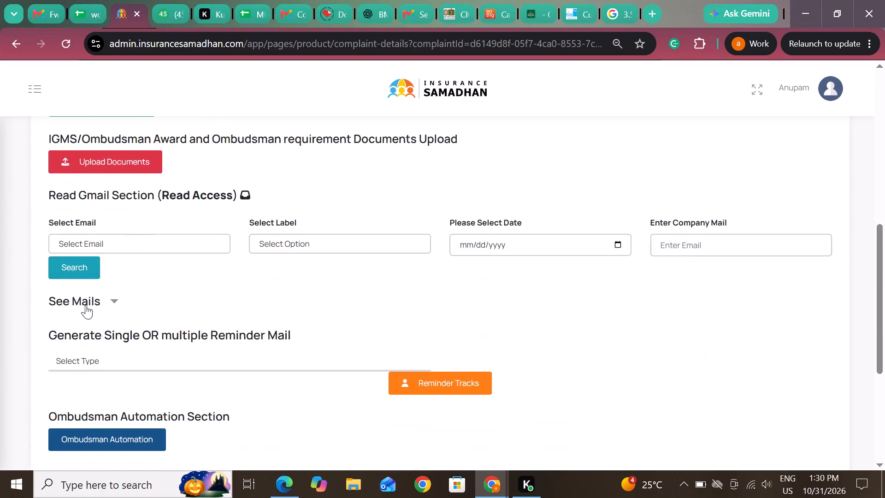
pyautogui.scroll(-1, 86, 305)
pyautogui.click(84, 294)
pyautogui.click(81, 324)
pyautogui.scroll(-3, 259, 222)
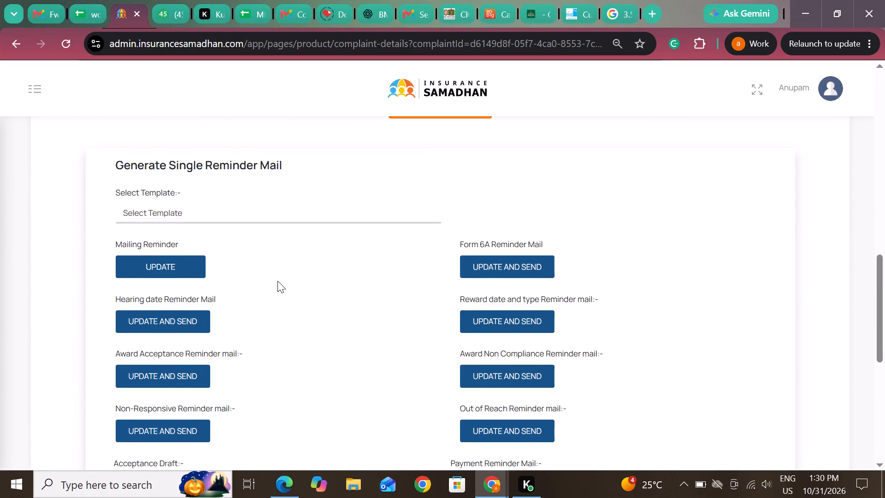
pyautogui.click(514, 282)
pyautogui.click(508, 272)
pyautogui.scroll(-3, 410, 322)
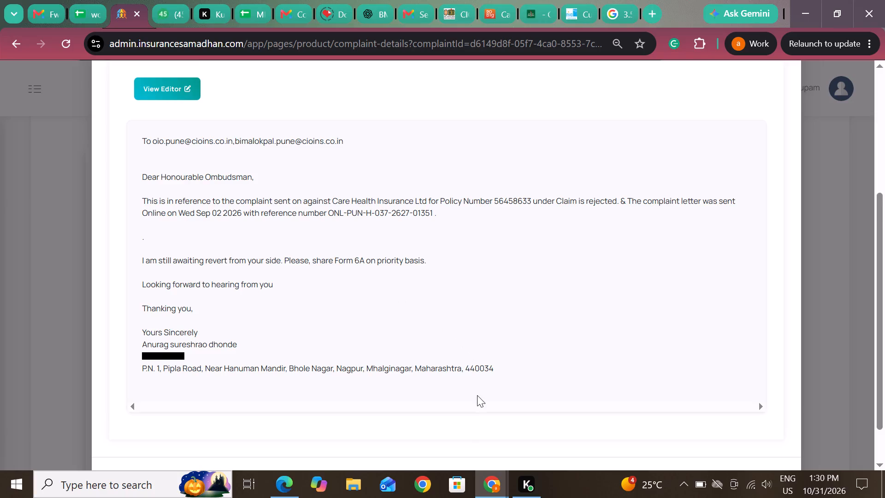
pyautogui.scroll(-2, 465, 384)
pyautogui.click(471, 442)
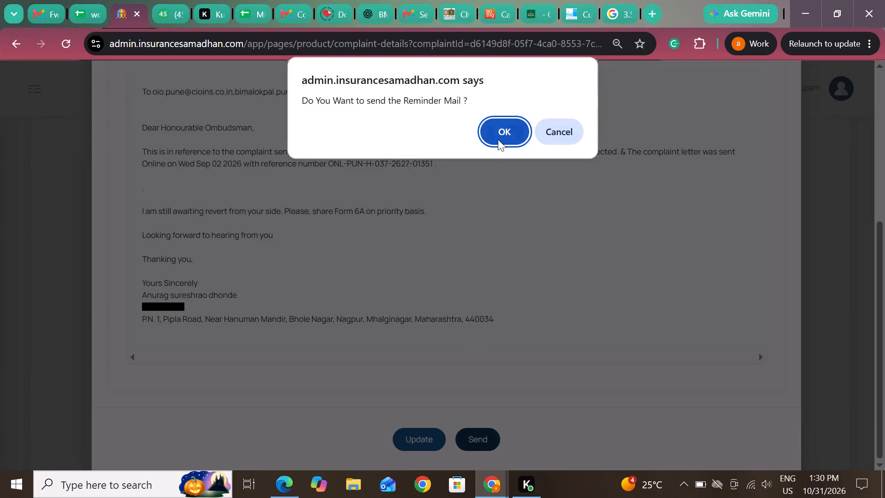
pyautogui.click(498, 139)
pyautogui.scroll(14, 305, 200)
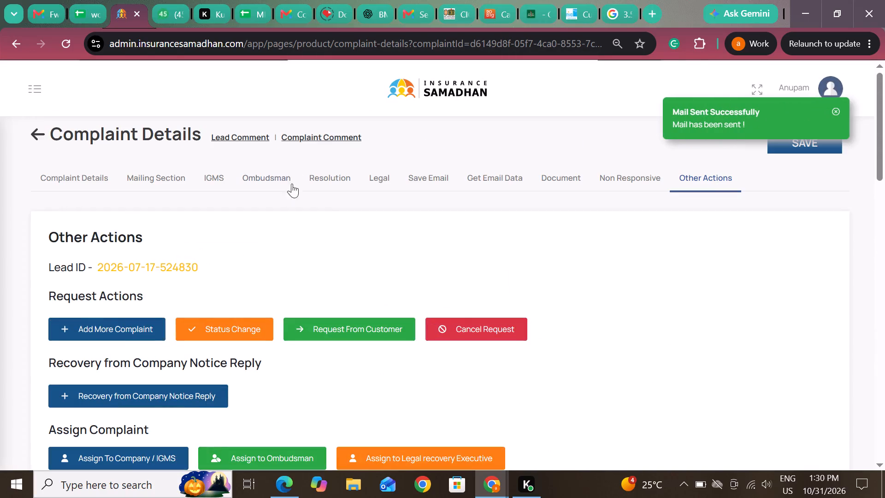
pyautogui.click(303, 134)
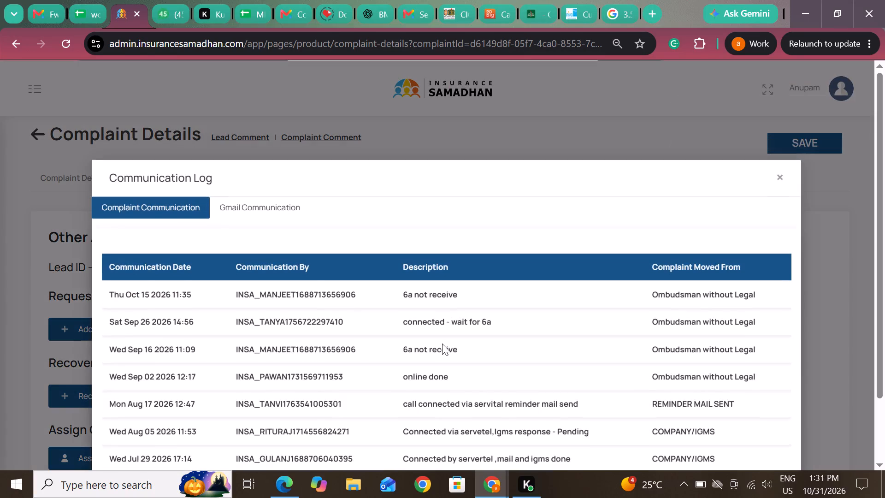
pyautogui.scroll(-6, 442, 344)
pyautogui.scroll(-7, 463, 386)
pyautogui.click(496, 446)
pyautogui.click(354, 350)
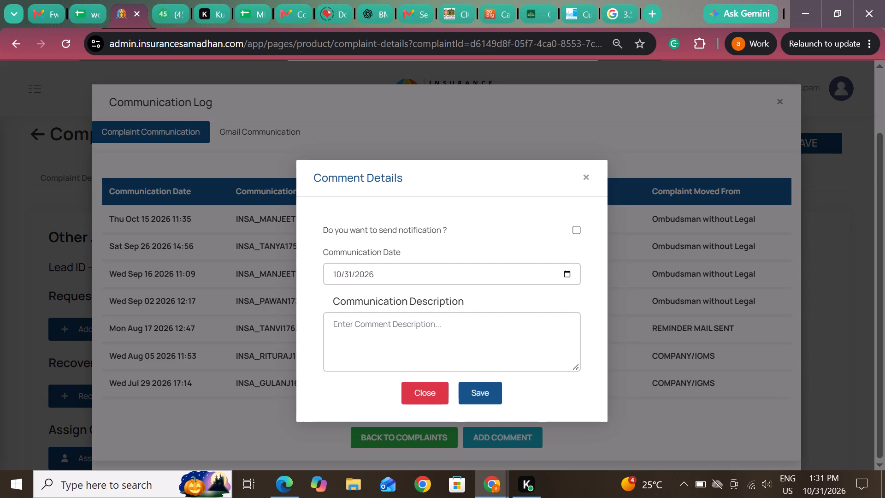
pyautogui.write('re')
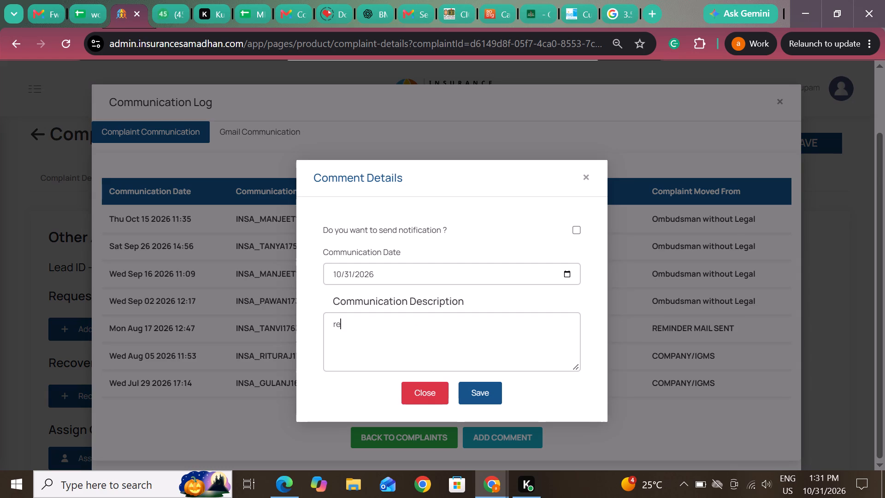